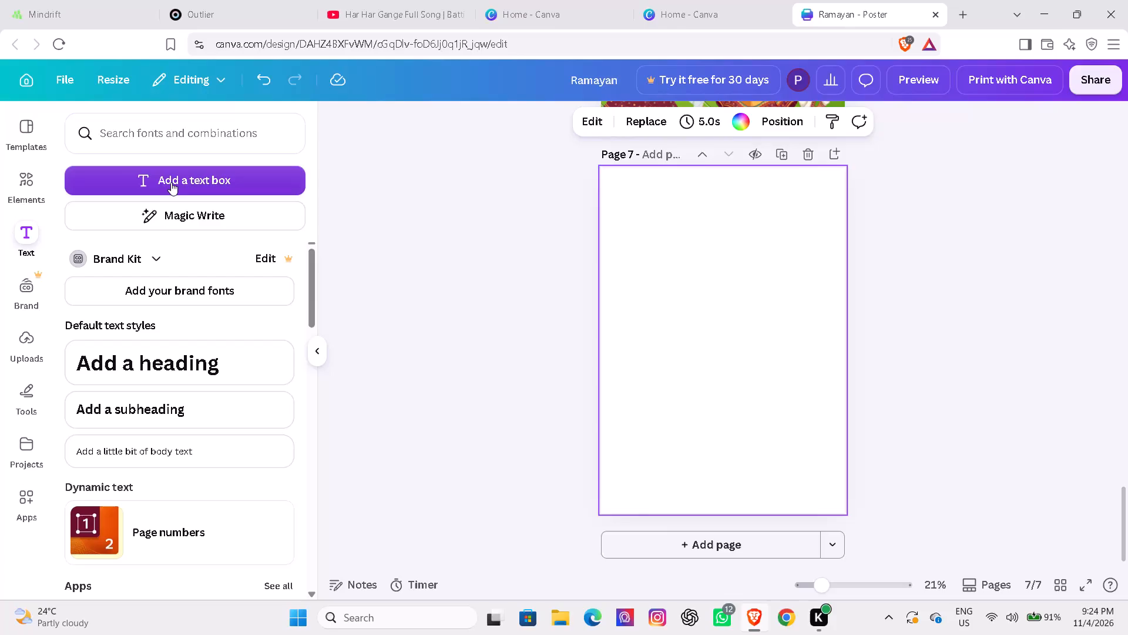
Add a text box to page 7, enlarge it to font size 73.3 and place it centred near the page's top.
click(171, 182)
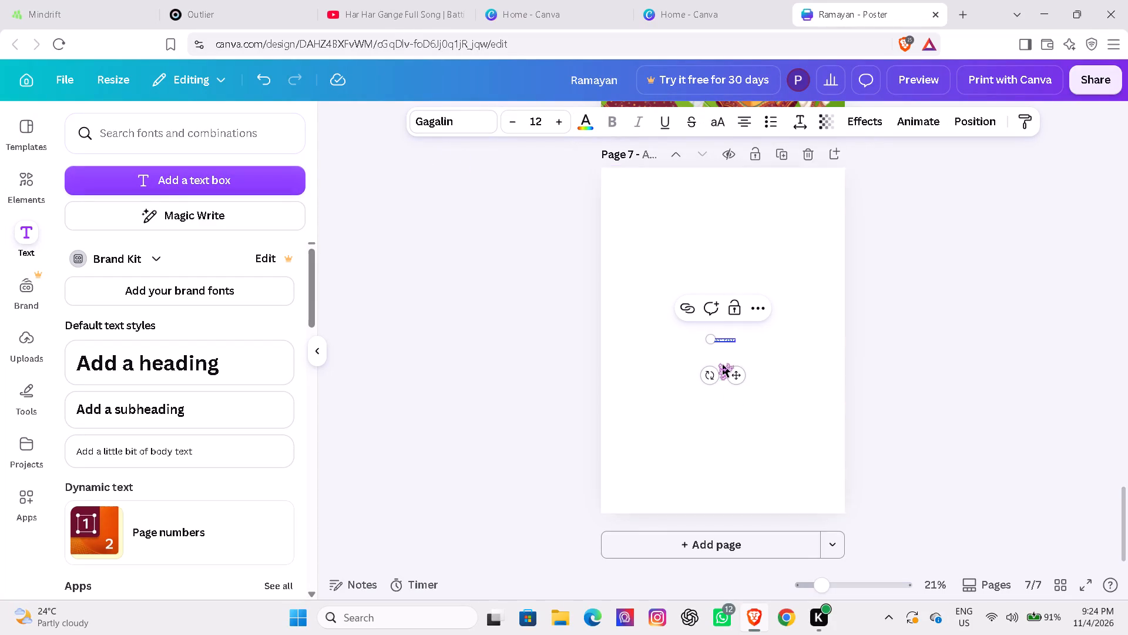
drag(710, 339, 593, 272)
drag(660, 336, 743, 331)
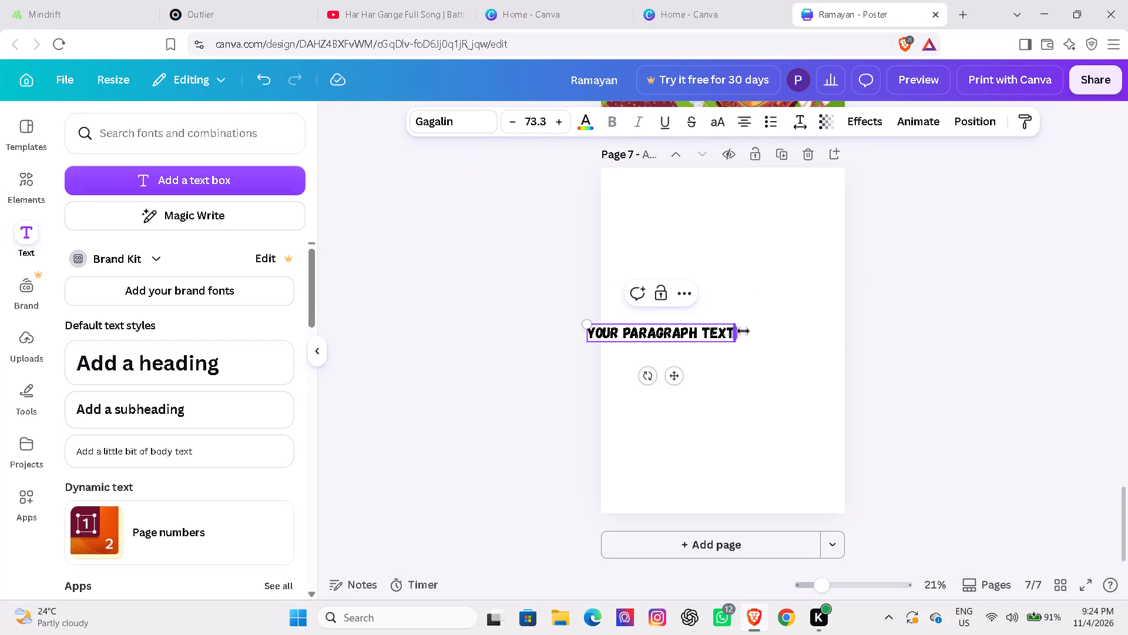
drag(734, 333, 747, 333)
drag(674, 372, 736, 253)
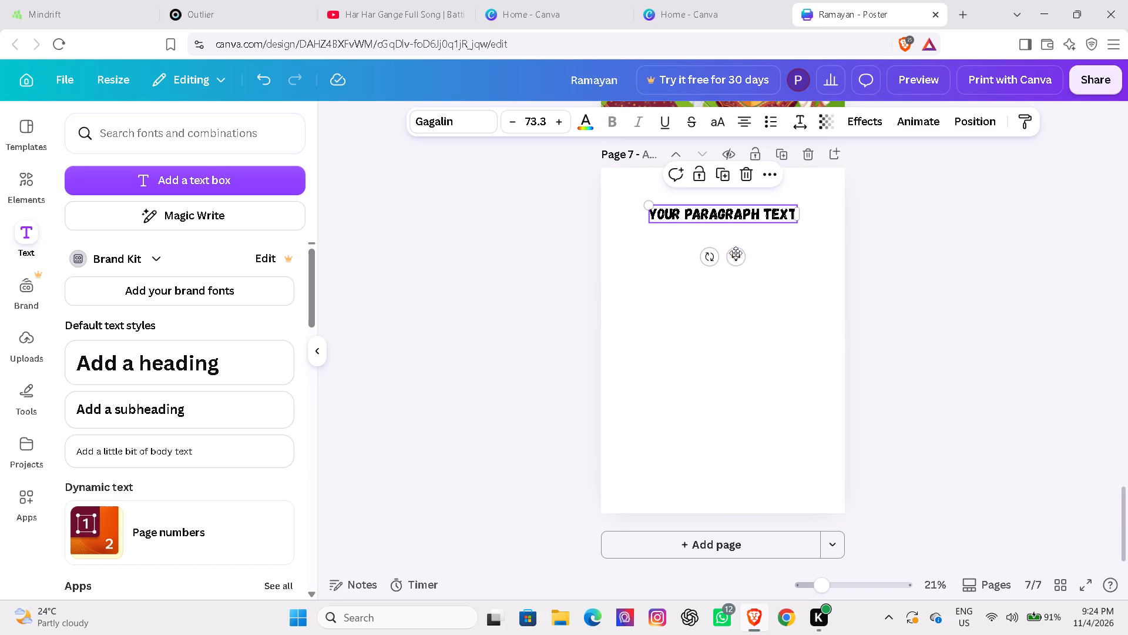
Replace the text box's placeholder text with "Mobile addiction".
double_click(780, 206)
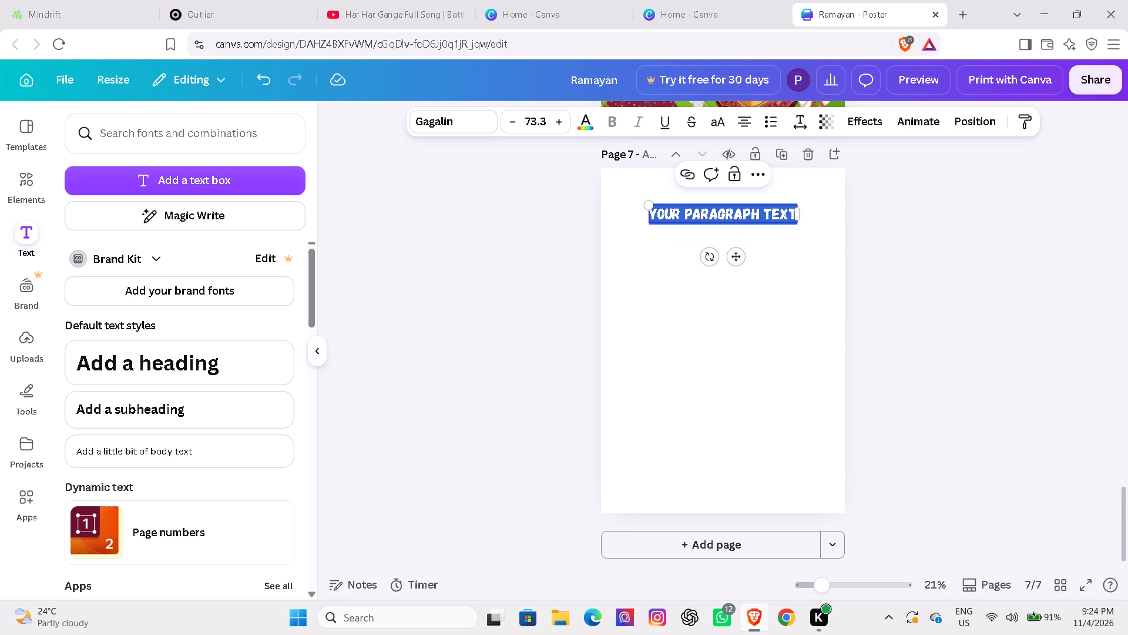
key(BackSpace)
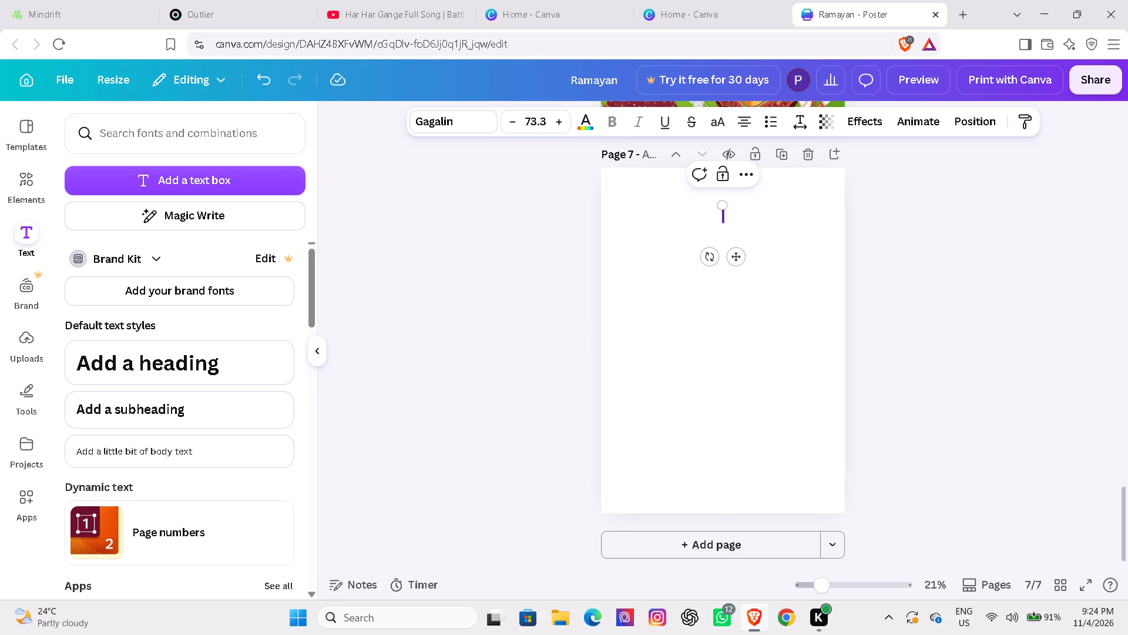
text(Mo)
key(b)
text(ile)
key(space)
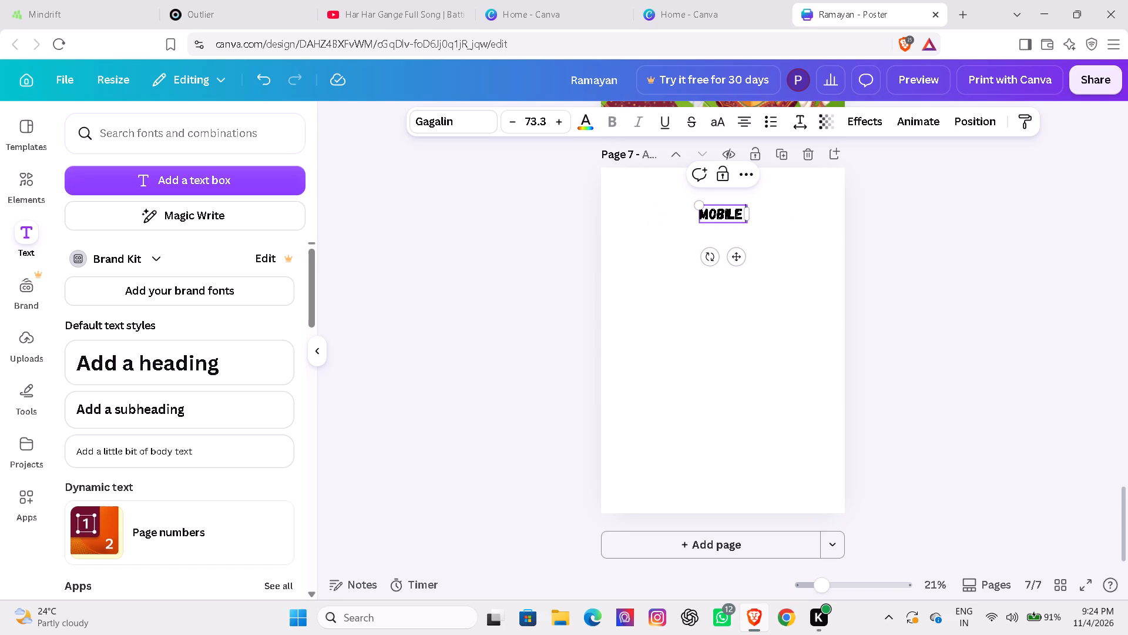
key(BackSpace)
key(BackSpace)
key(BackSpace)
text(il)
text(e)
key(space)
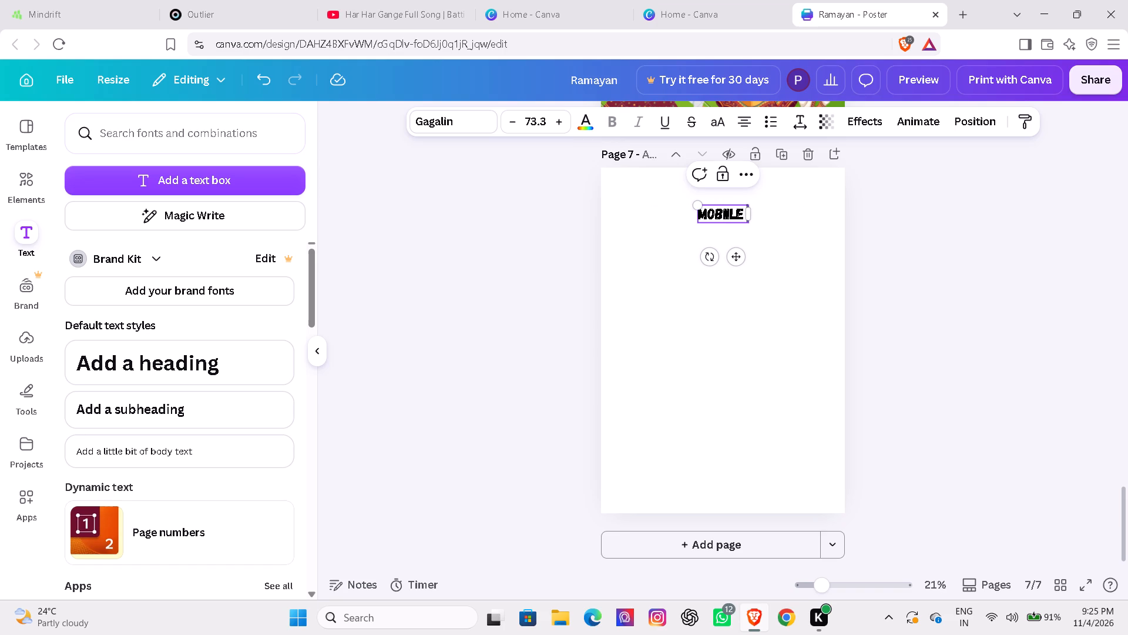
text(addi)
text(ction)
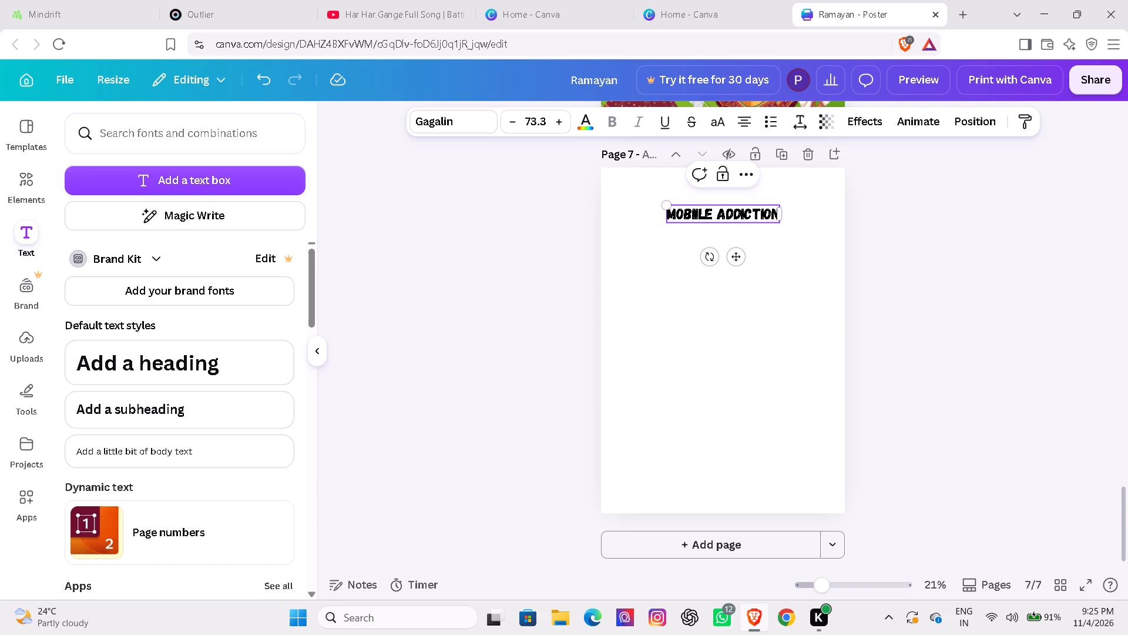
Correct the spelling of "Mobile" in the heading by removing the extra letter i.
click(699, 217)
key(space)
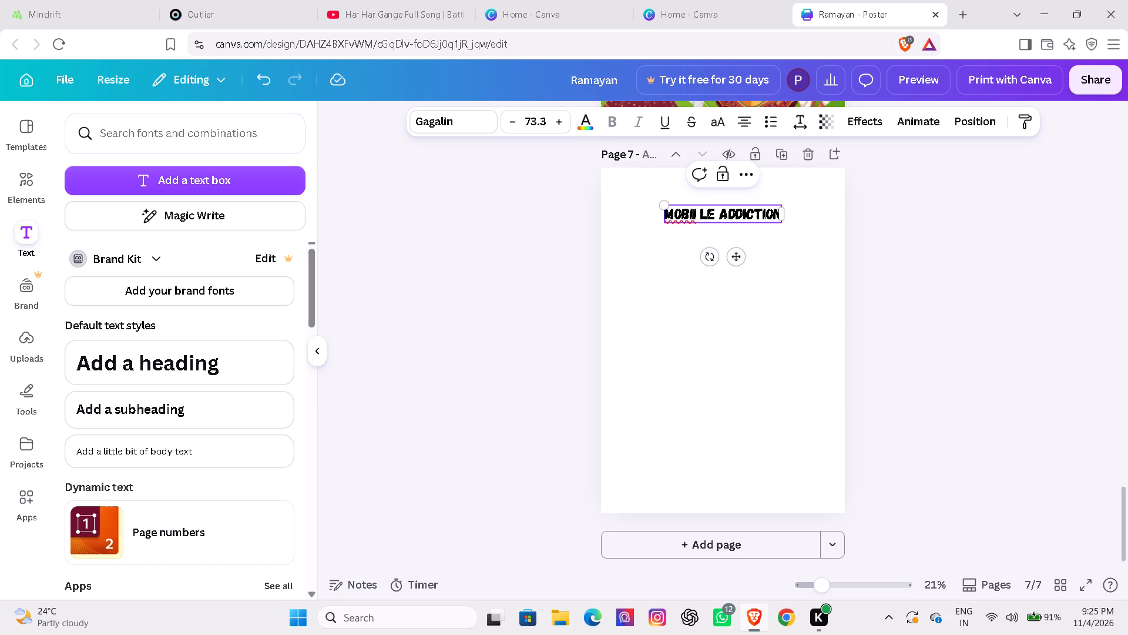
click(692, 217)
key(space)
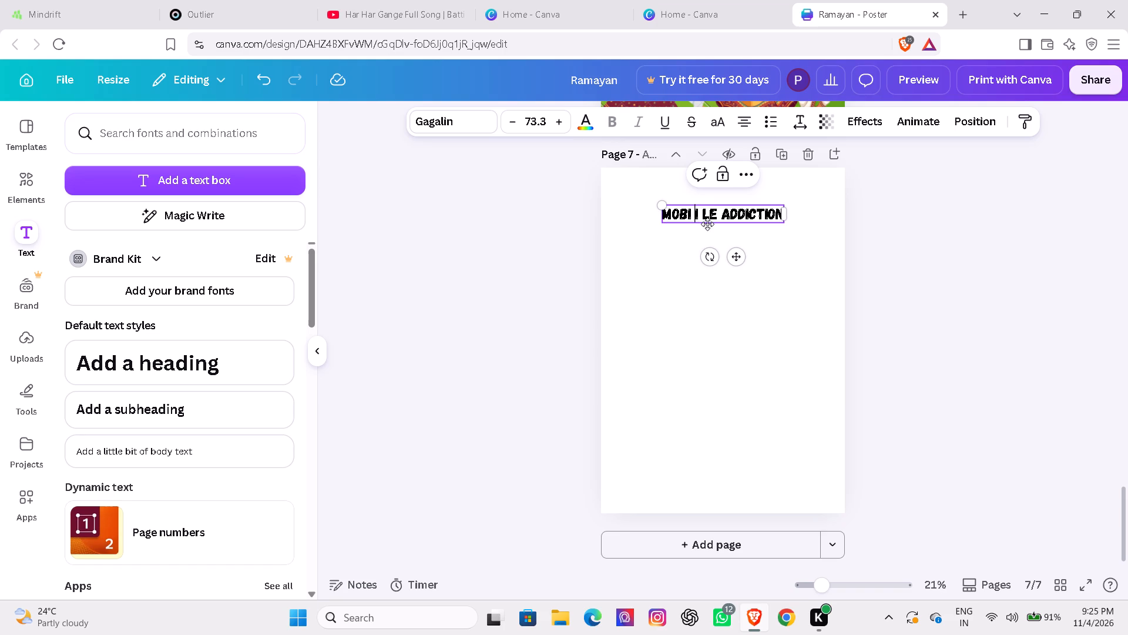
click(708, 217)
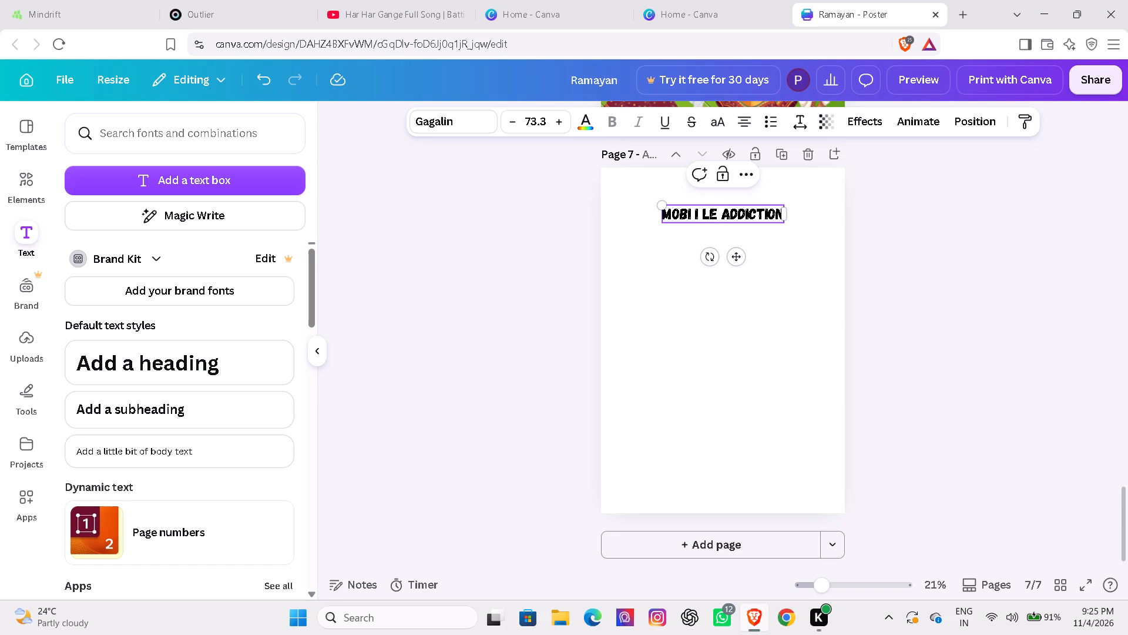
click(700, 217)
key(BackSpace)
key(BackSpace)
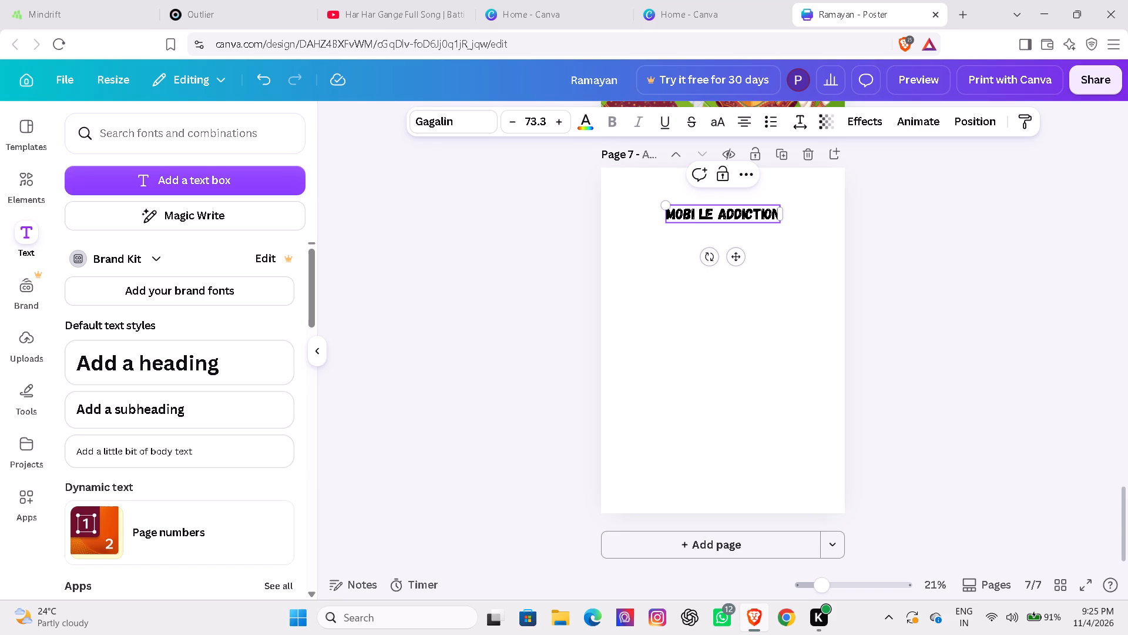
click(701, 213)
key(BackSpace)
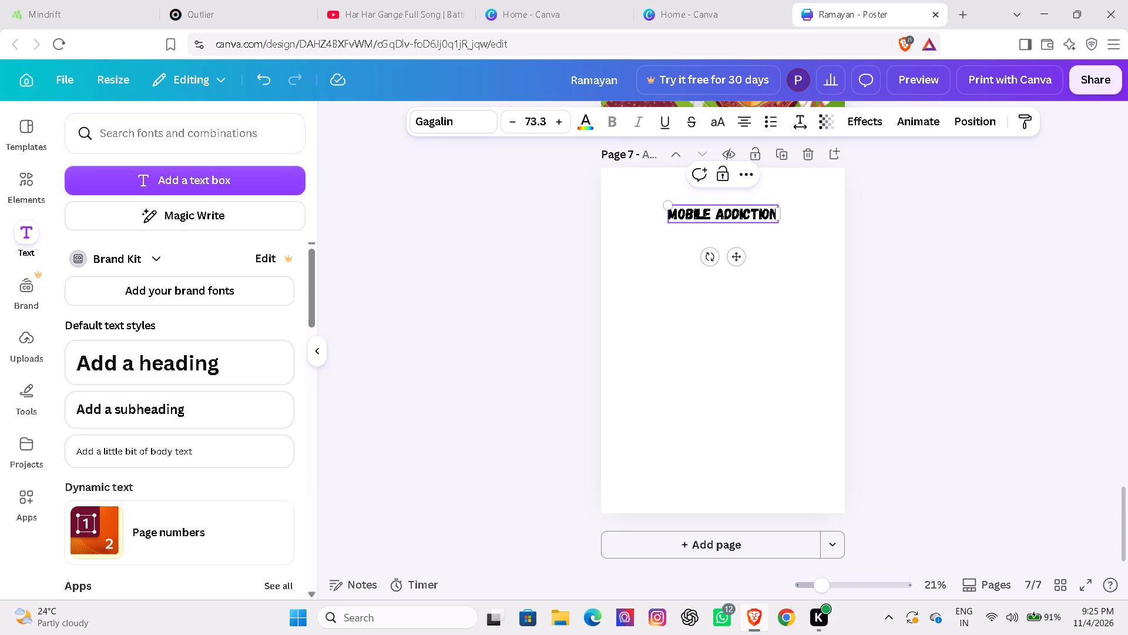
key(space)
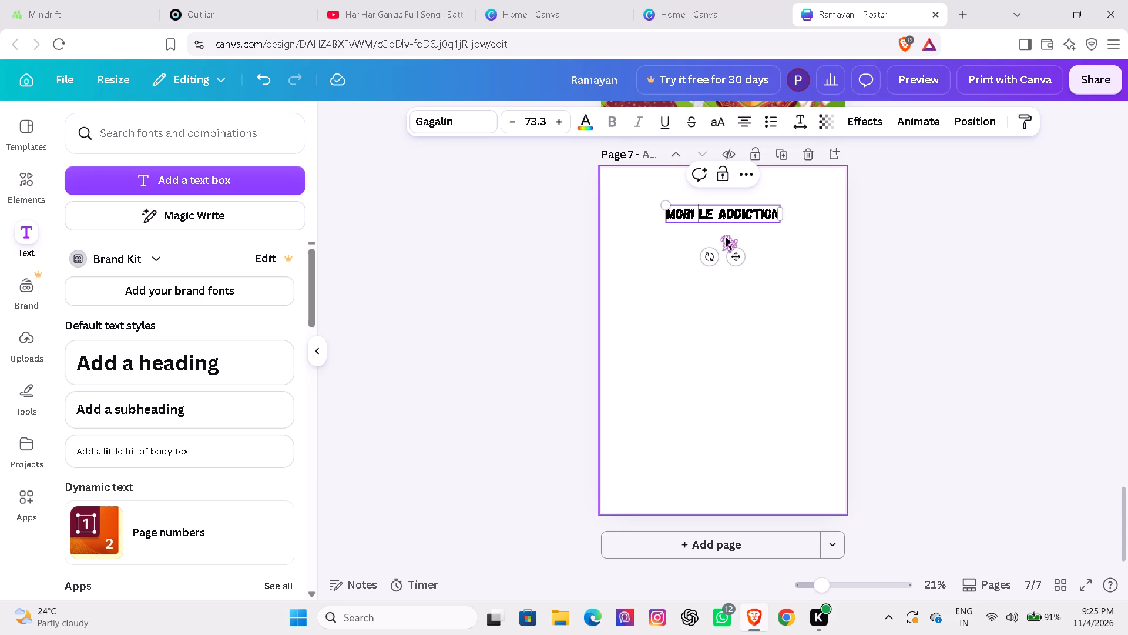
key(BackSpace)
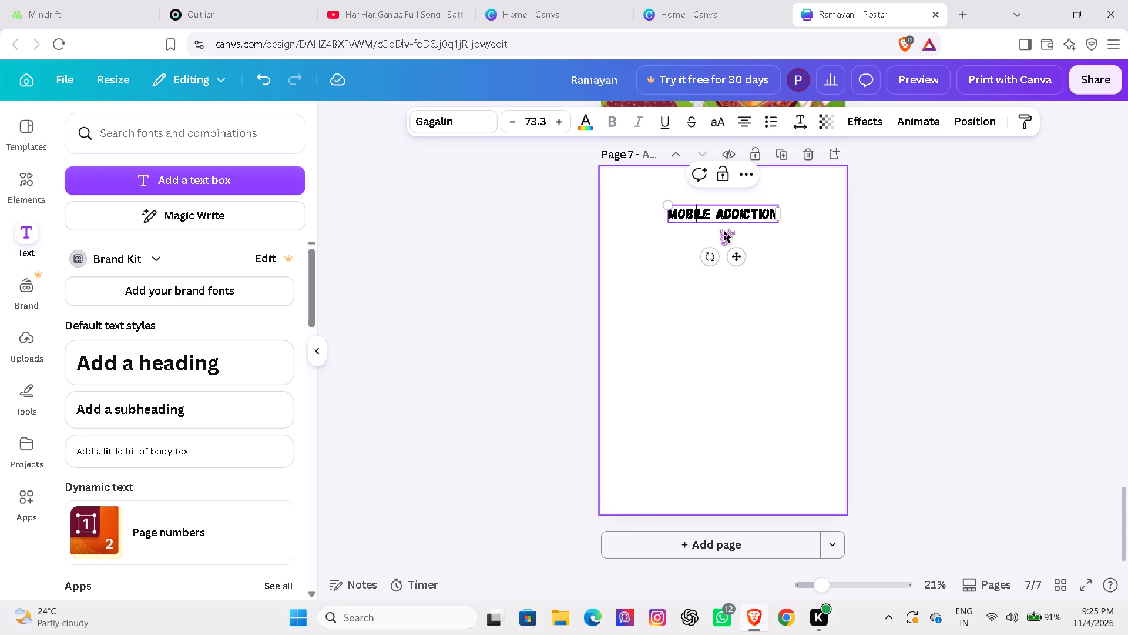
Try Shrikhand and Bukhari Script on the "Mobile addiction" heading, and set its font to HK Modular.
click(467, 131)
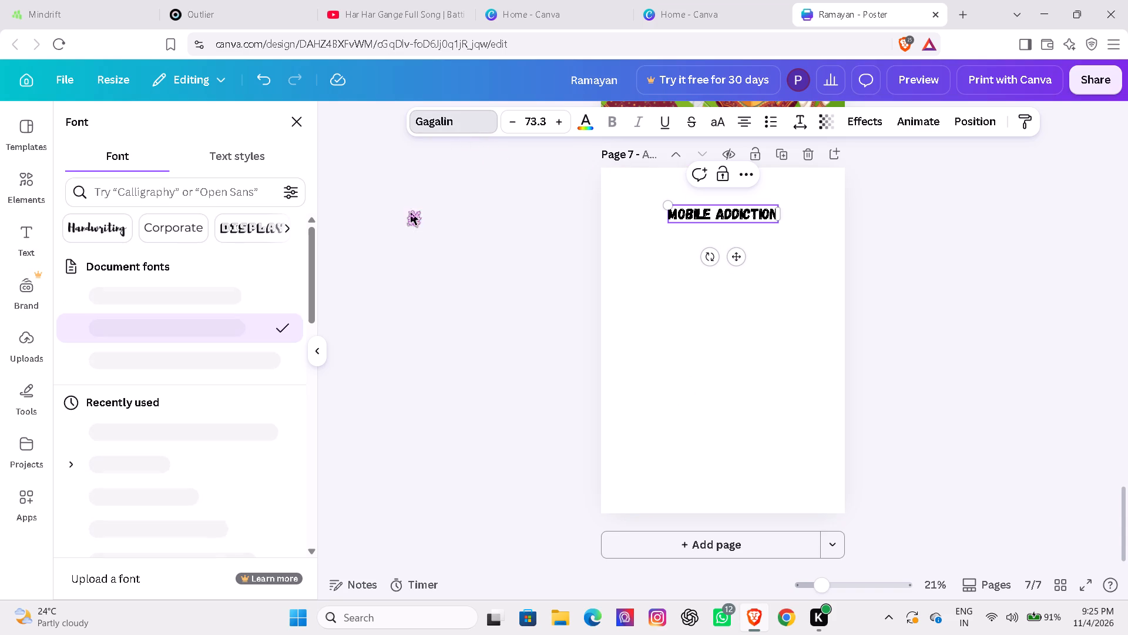
click(230, 367)
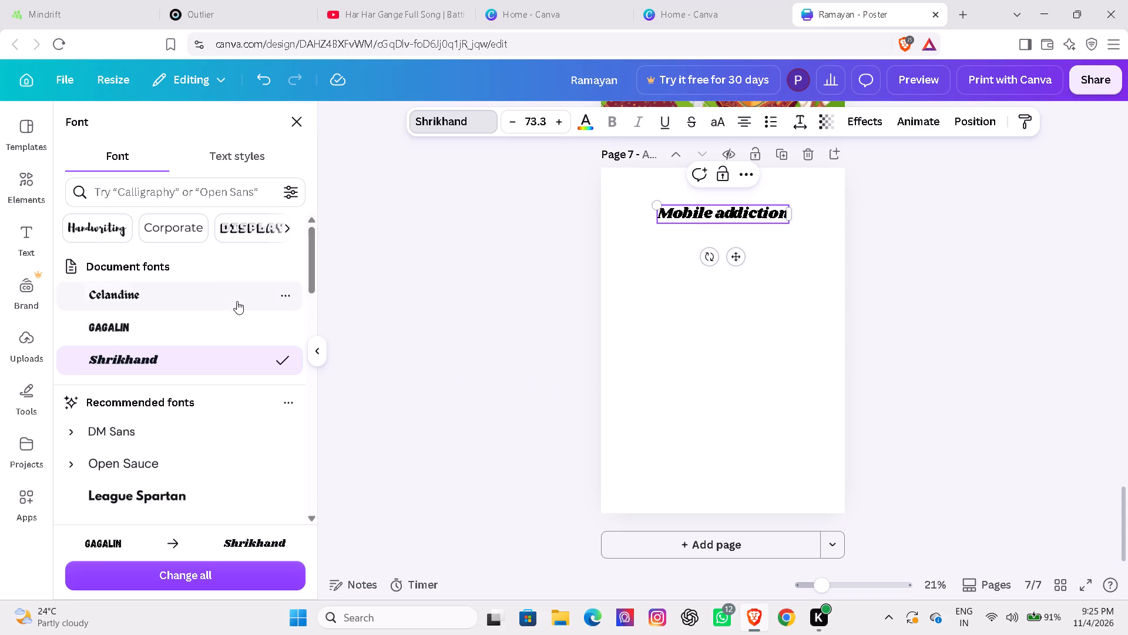
click(266, 222)
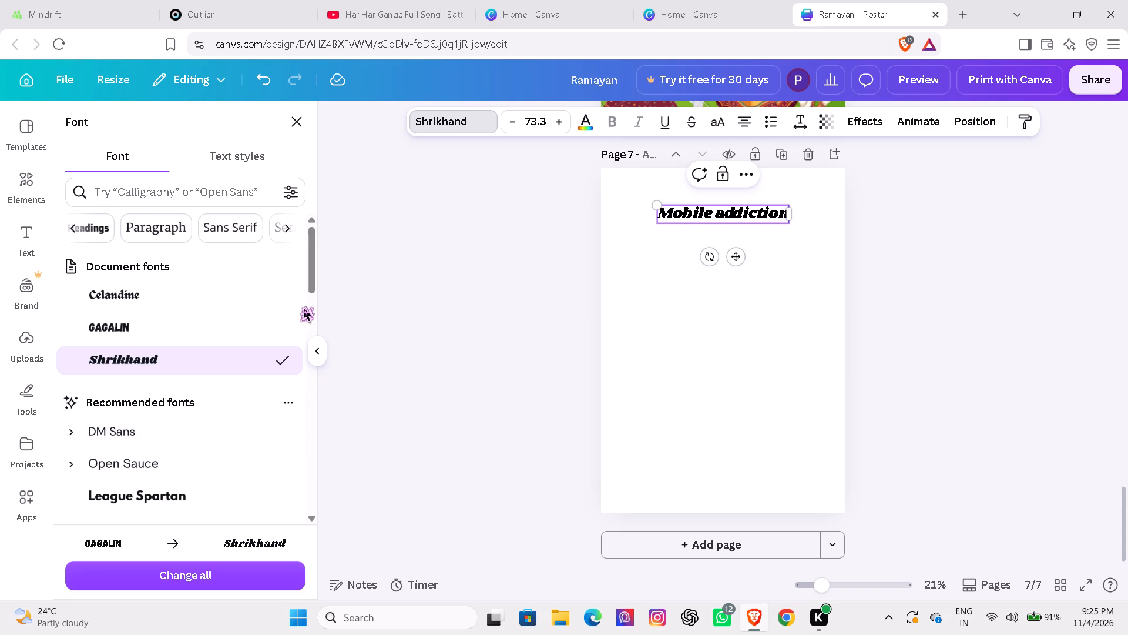
drag(313, 282, 323, 367)
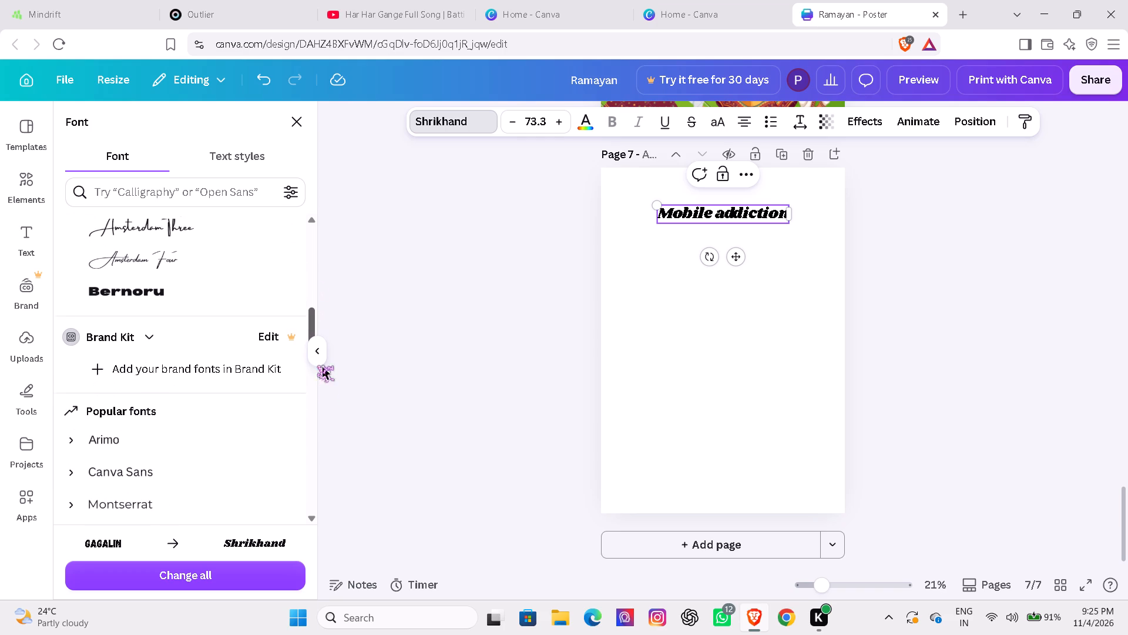
drag(323, 367, 321, 361)
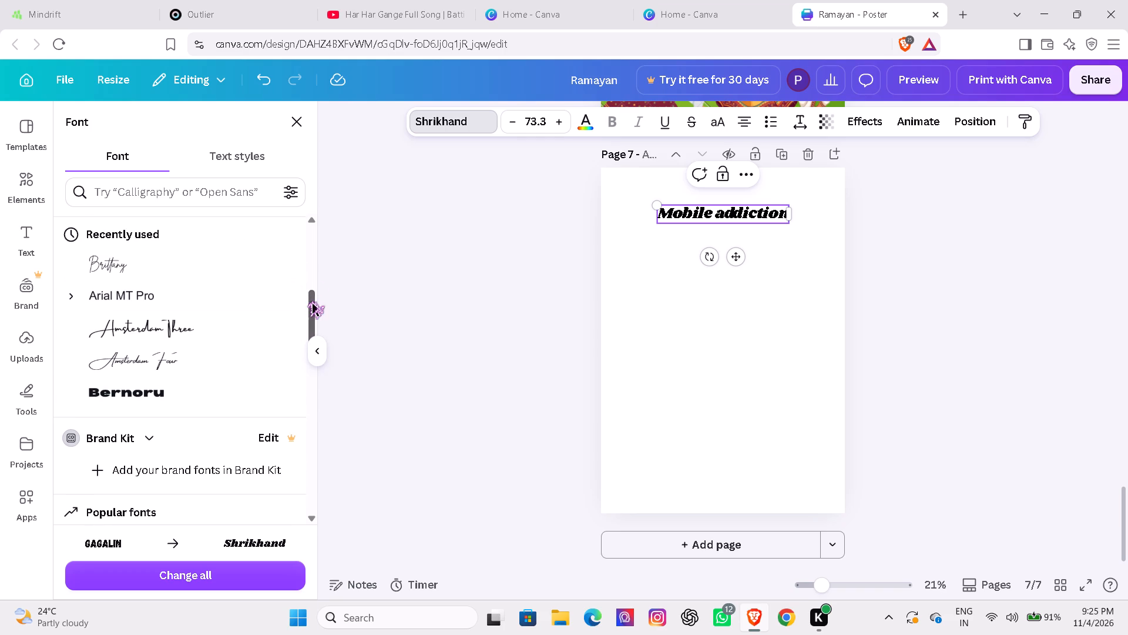
drag(313, 305, 315, 409)
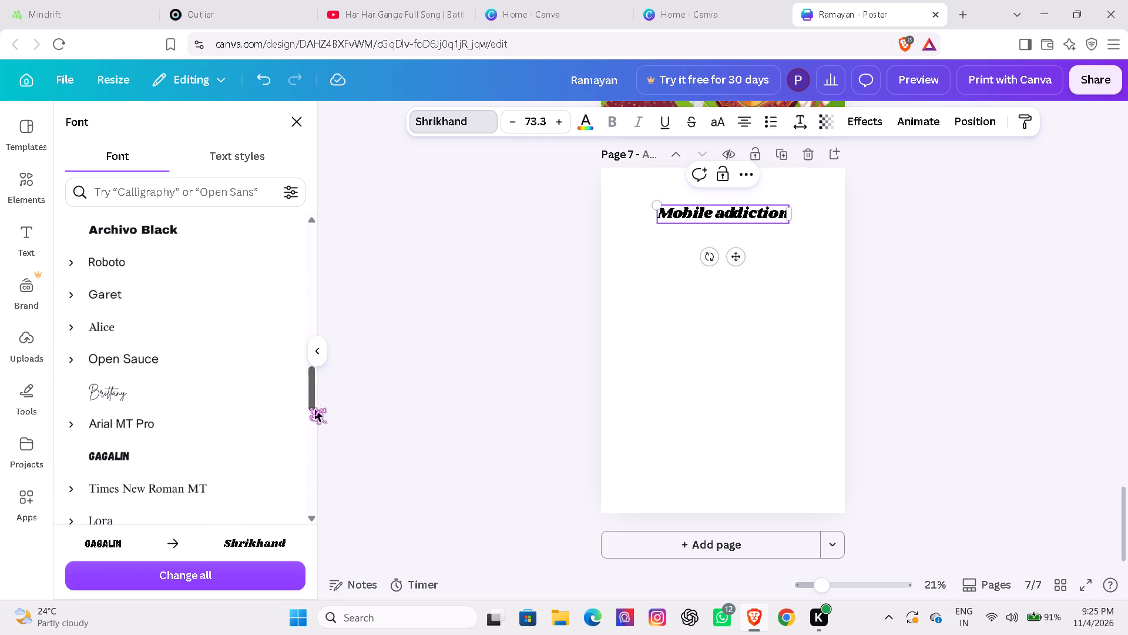
drag(315, 409, 315, 410)
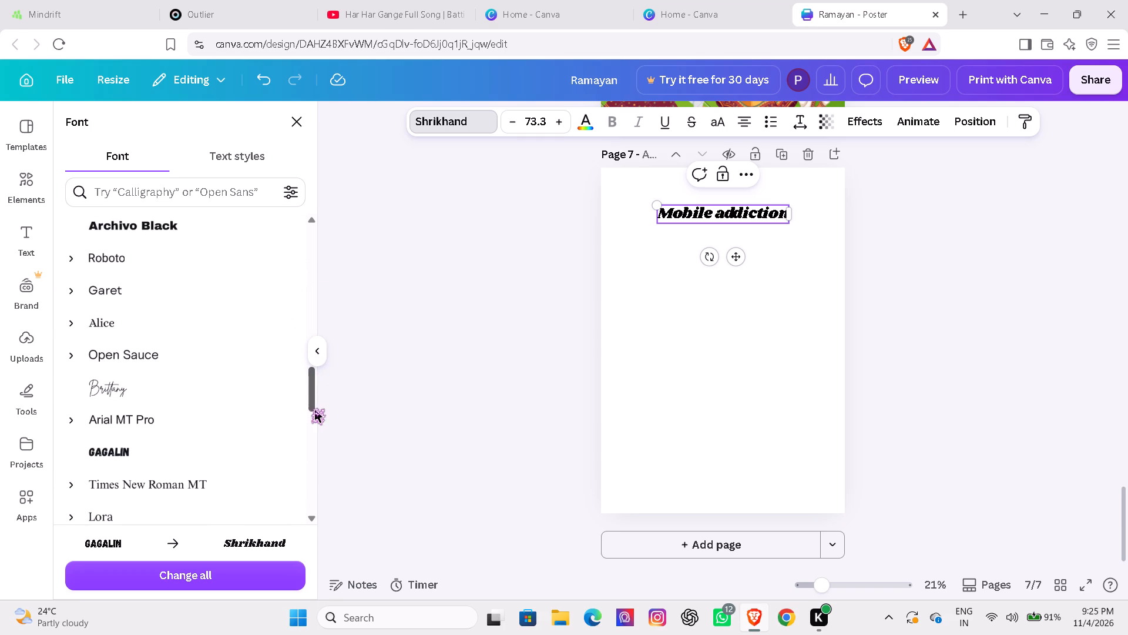
drag(314, 407, 314, 462)
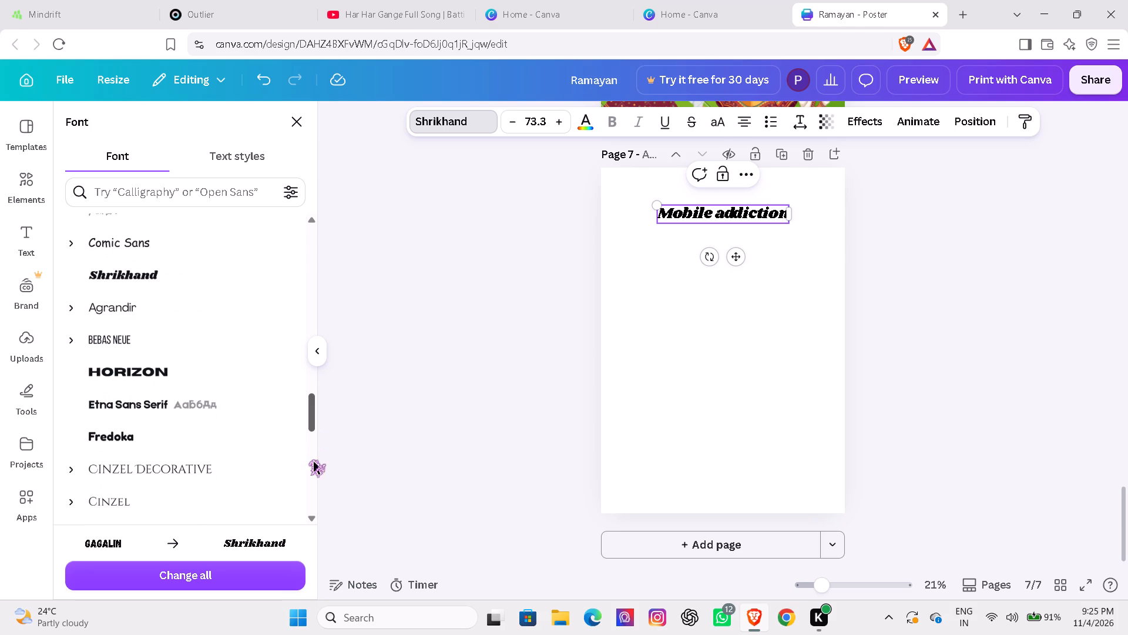
drag(314, 462, 310, 488)
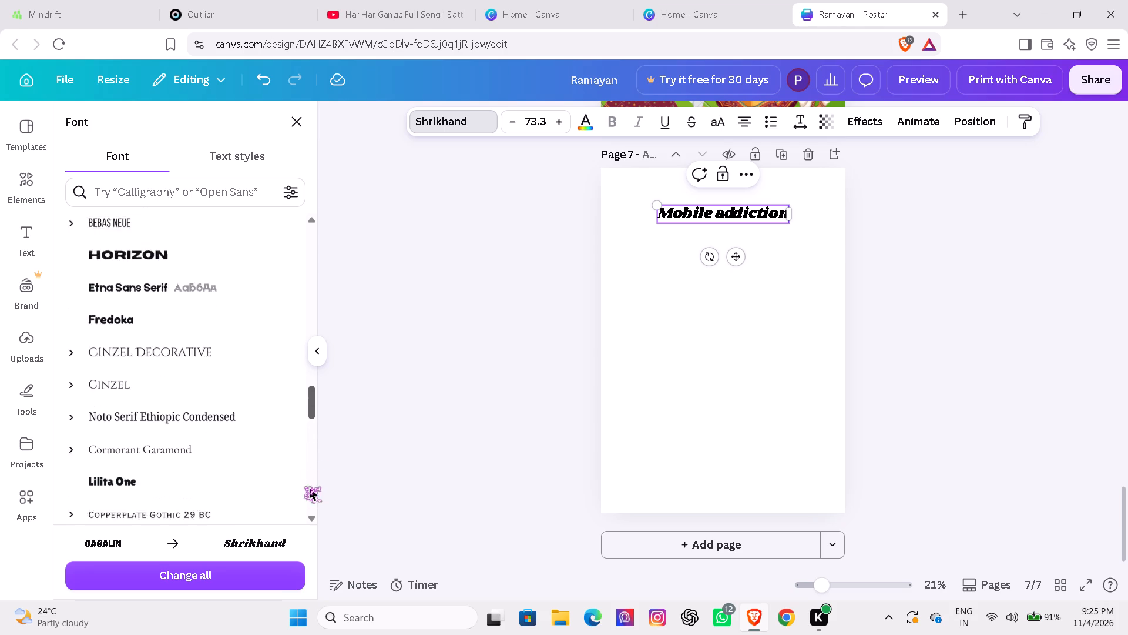
drag(310, 488, 301, 504)
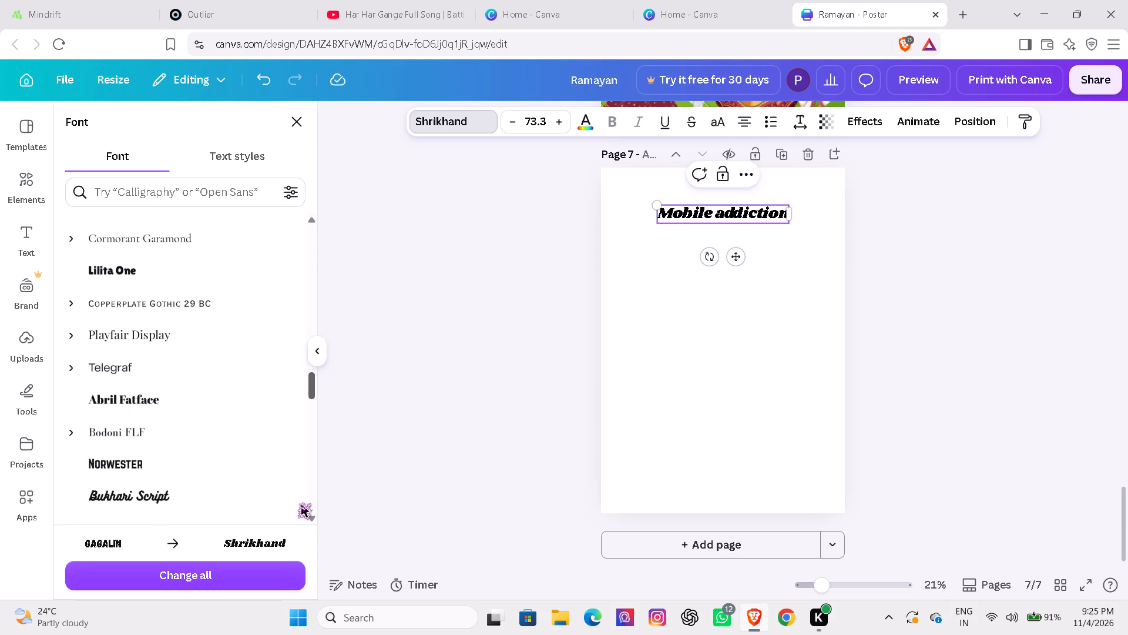
drag(301, 504, 301, 510)
click(186, 435)
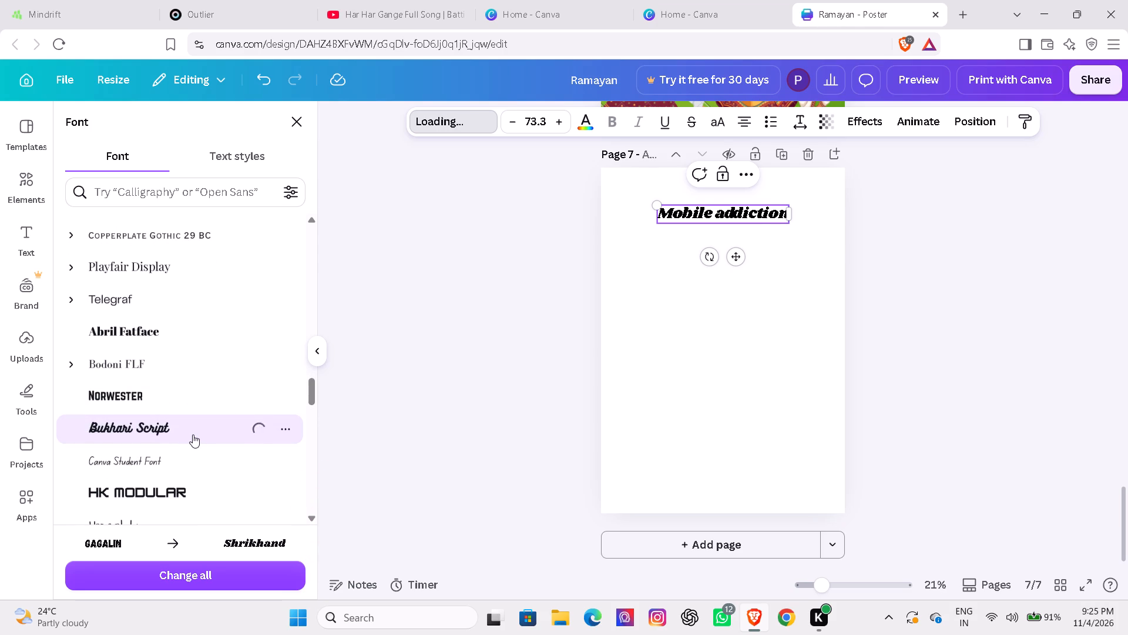
click(139, 503)
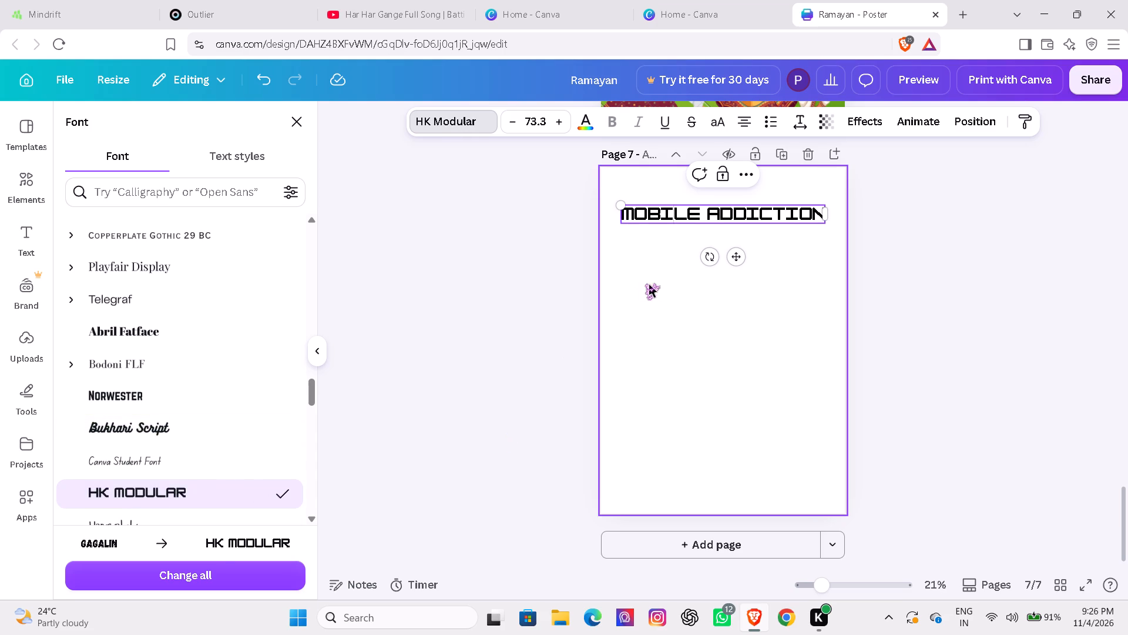
Widen the heading's text box to about 36.5 and move it up closer to the page's top edge.
click(825, 213)
drag(825, 213, 833, 217)
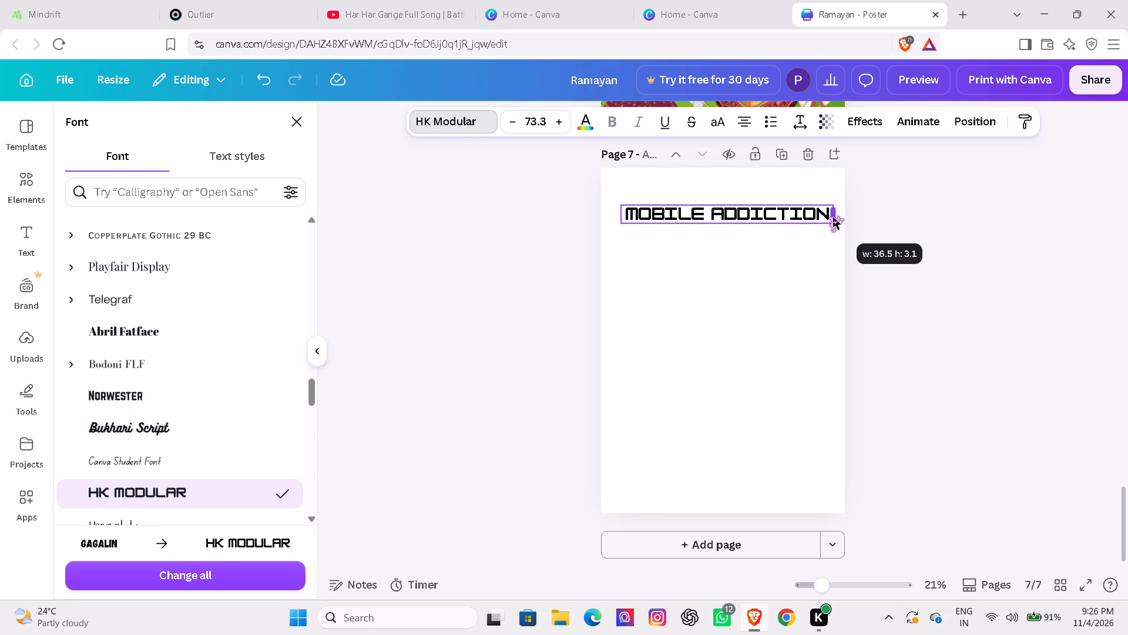
drag(833, 217, 832, 216)
drag(737, 262, 735, 242)
click(912, 301)
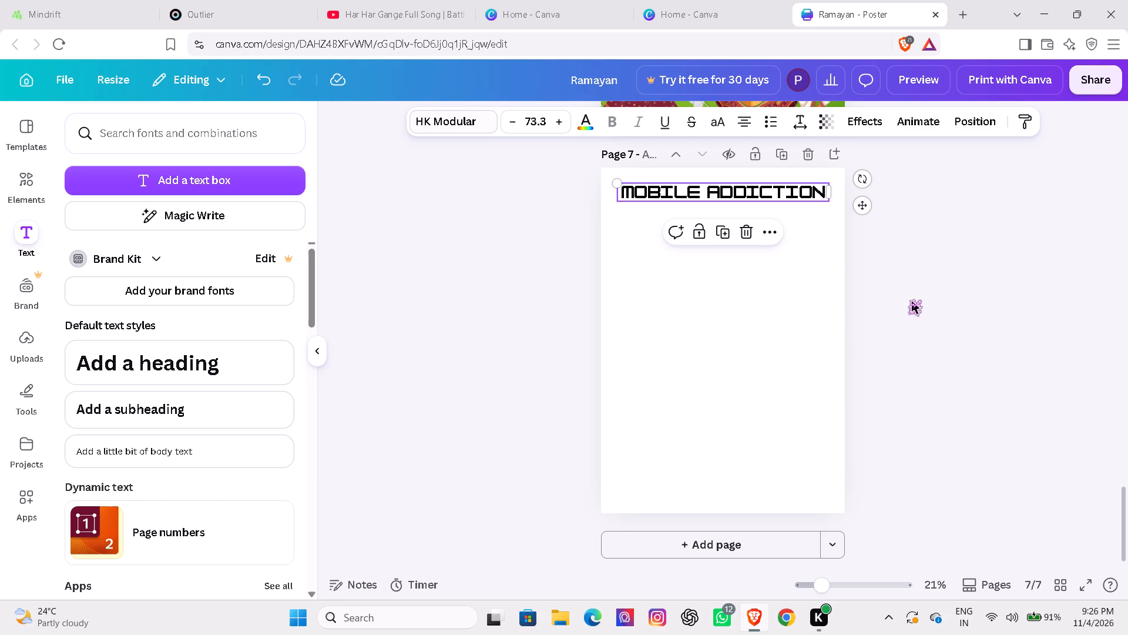
click(783, 392)
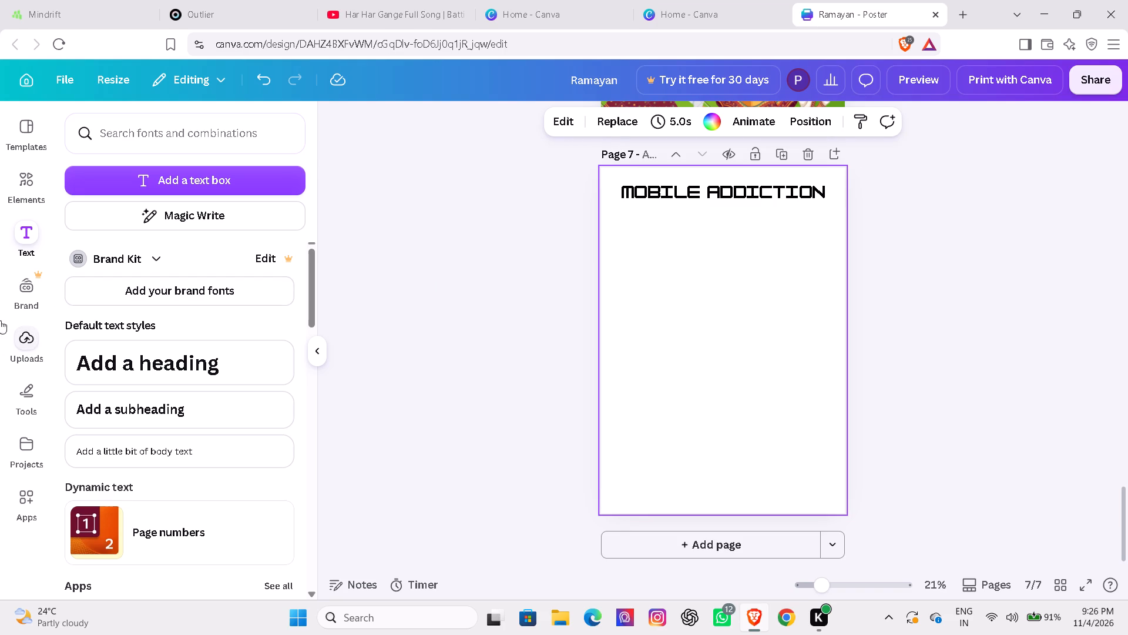
Search the graphics elements for "mobile use", replacing the previous search term.
click(28, 189)
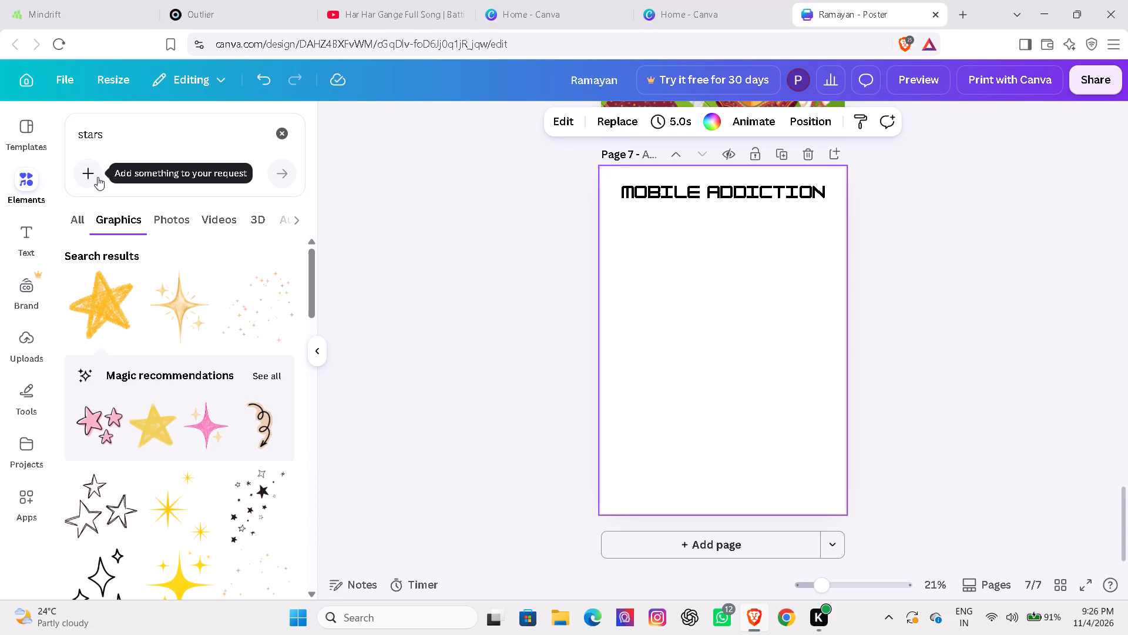
click(136, 118)
click(133, 133)
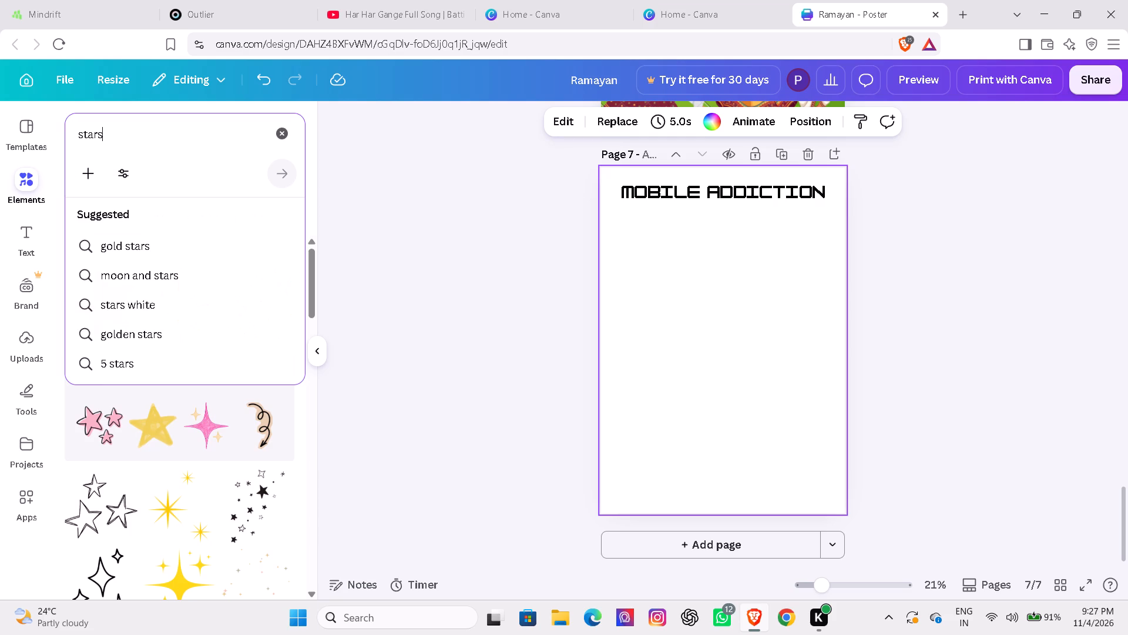
key(BackSpace)
key(BackSpace)
key(BackSpace)
key(BackSpace)
key(BackSpace)
key(BackSpace)
key(BackSpace)
key(BackSpace)
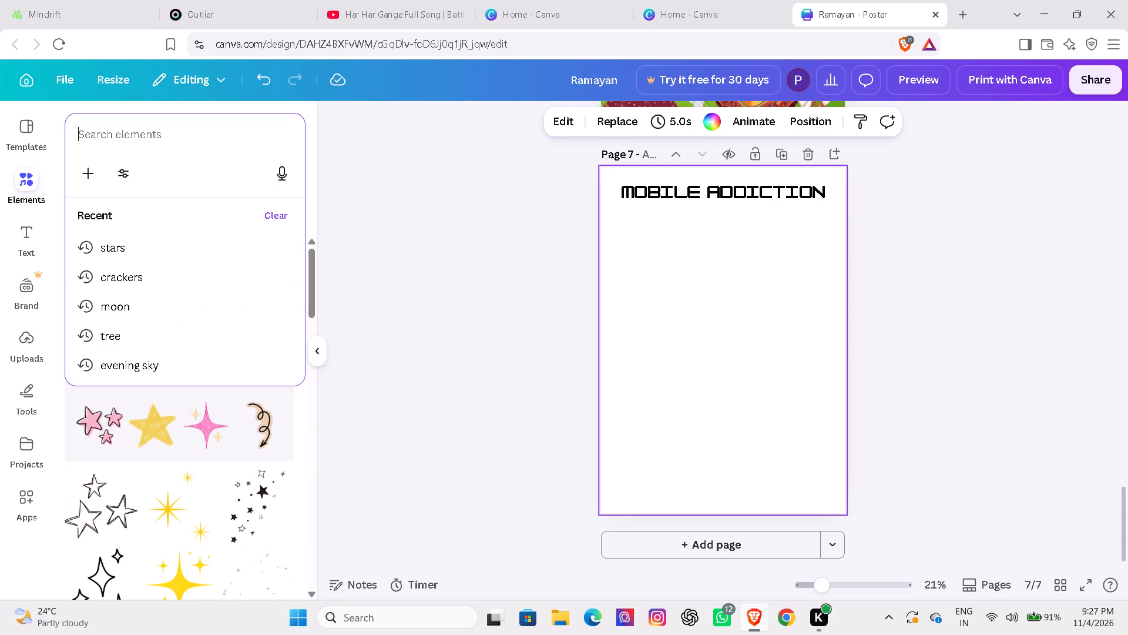
key(m)
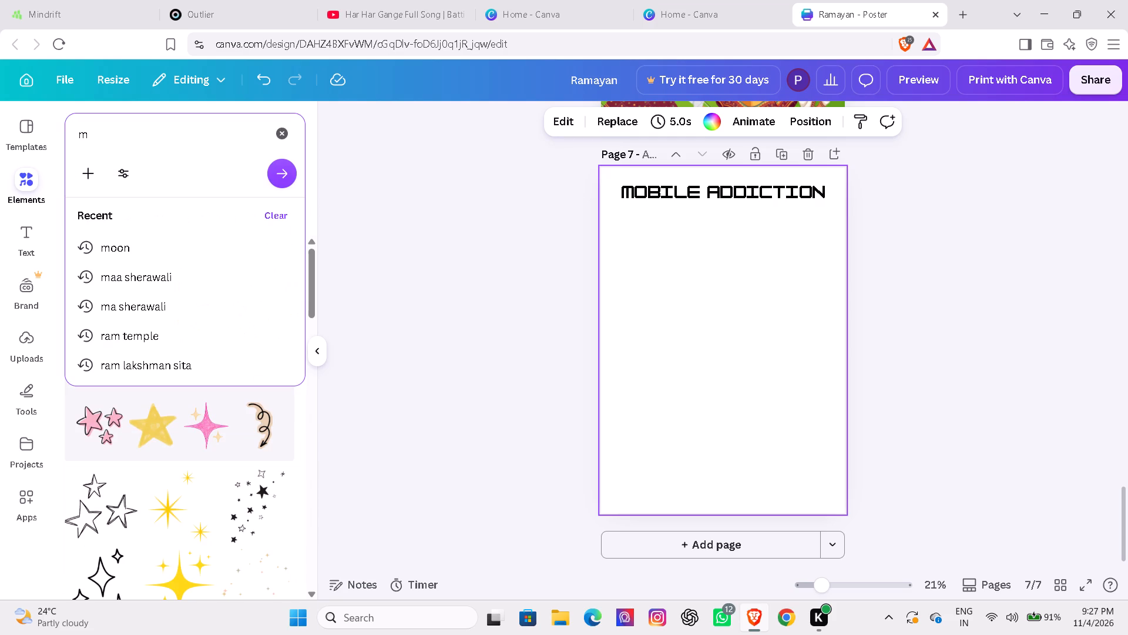
text(obil)
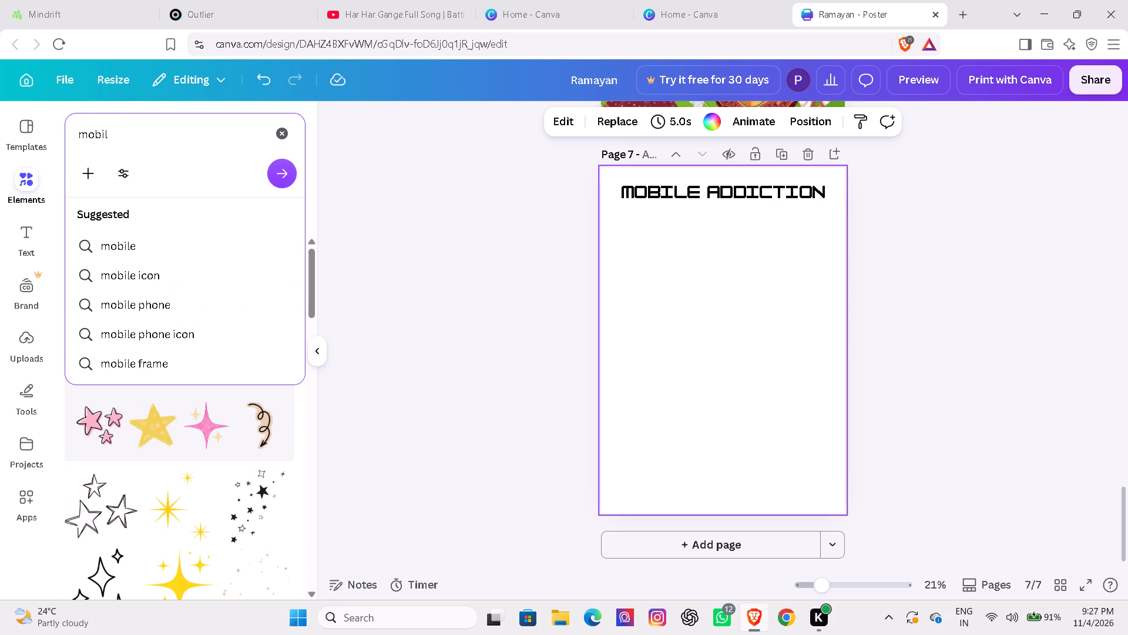
text(e use)
key(Return)
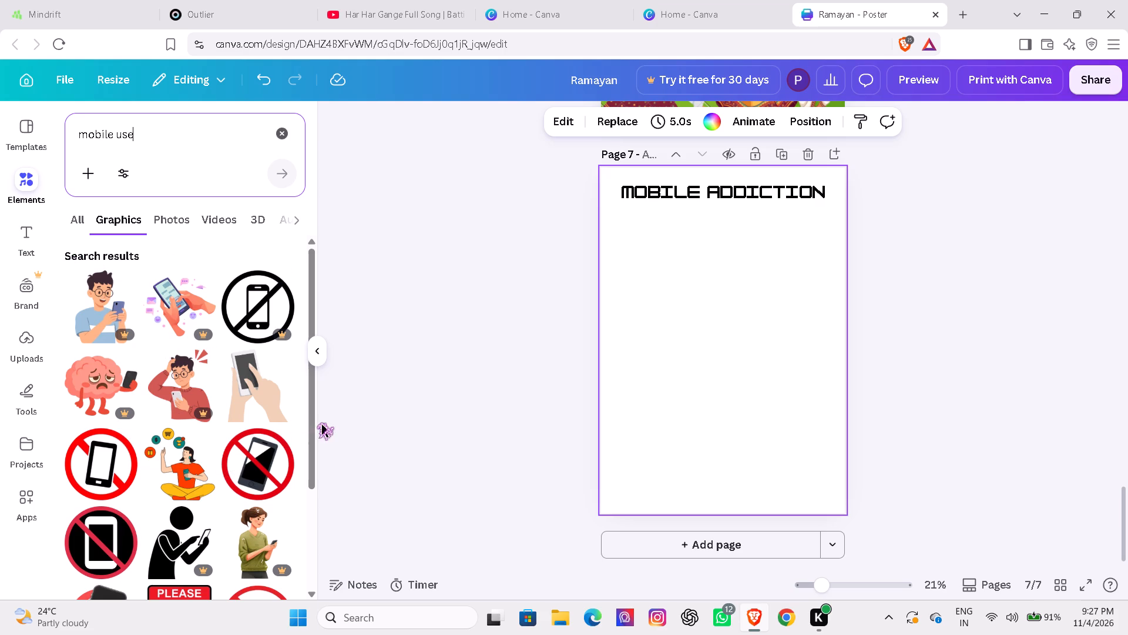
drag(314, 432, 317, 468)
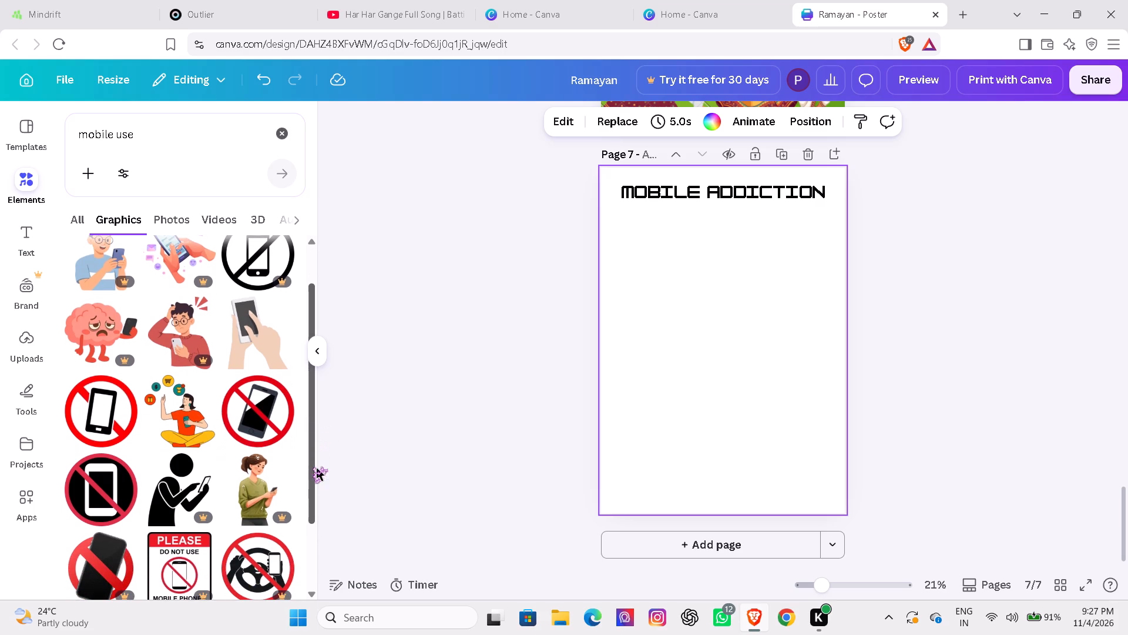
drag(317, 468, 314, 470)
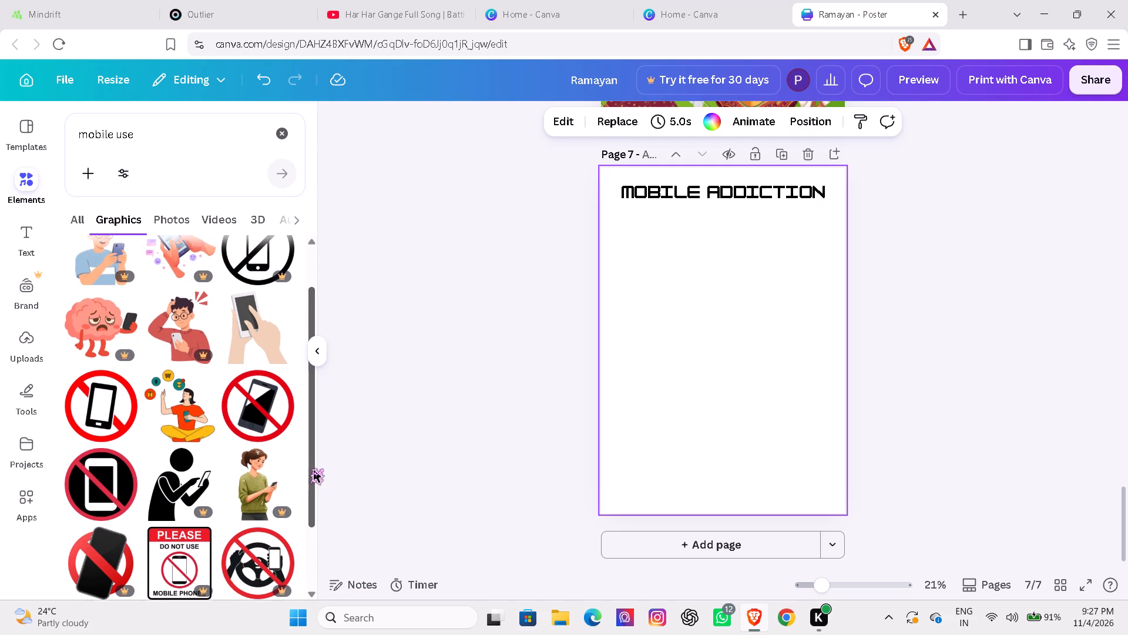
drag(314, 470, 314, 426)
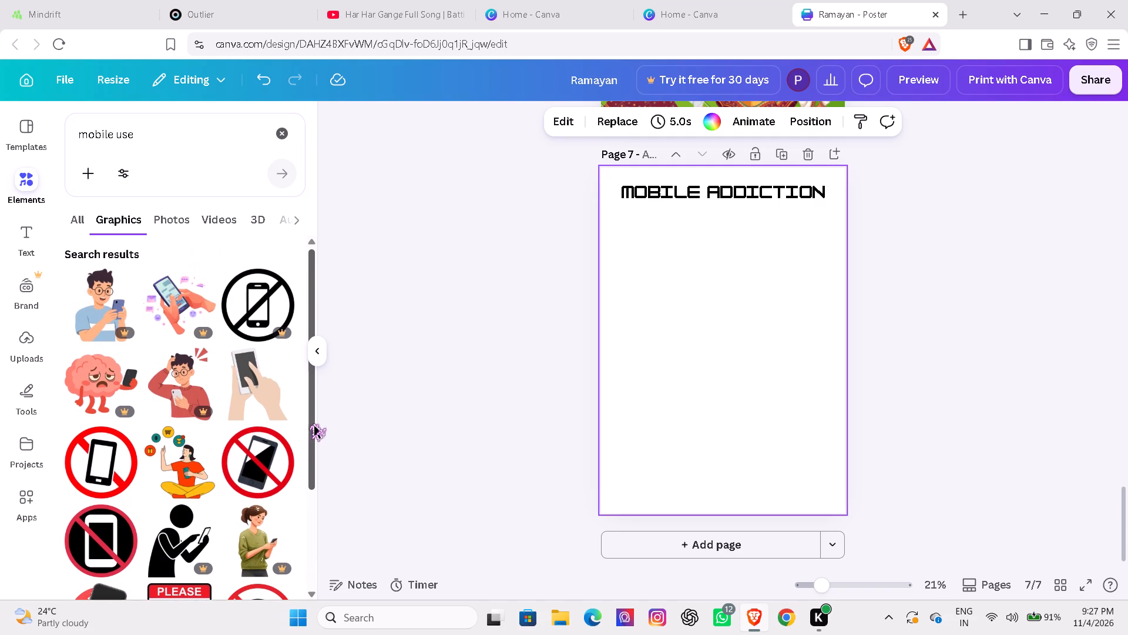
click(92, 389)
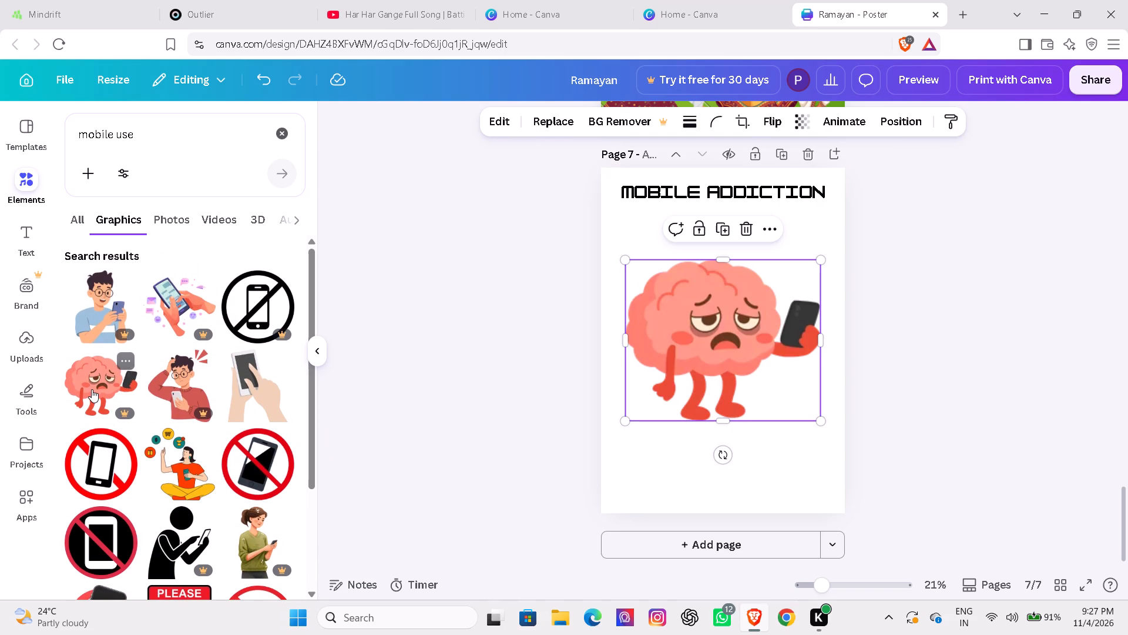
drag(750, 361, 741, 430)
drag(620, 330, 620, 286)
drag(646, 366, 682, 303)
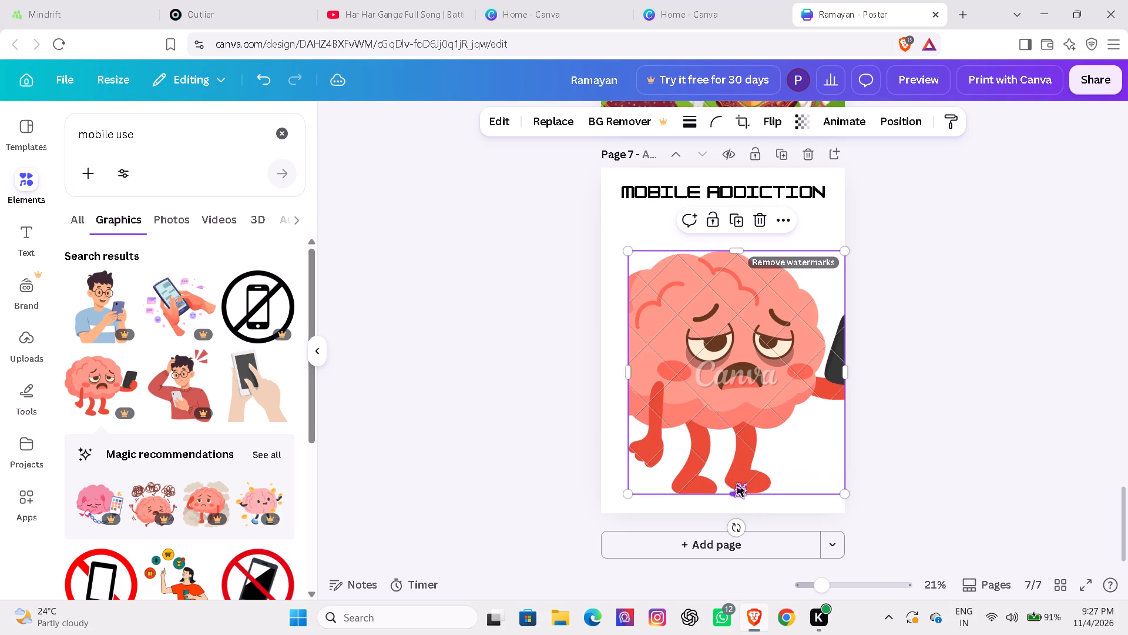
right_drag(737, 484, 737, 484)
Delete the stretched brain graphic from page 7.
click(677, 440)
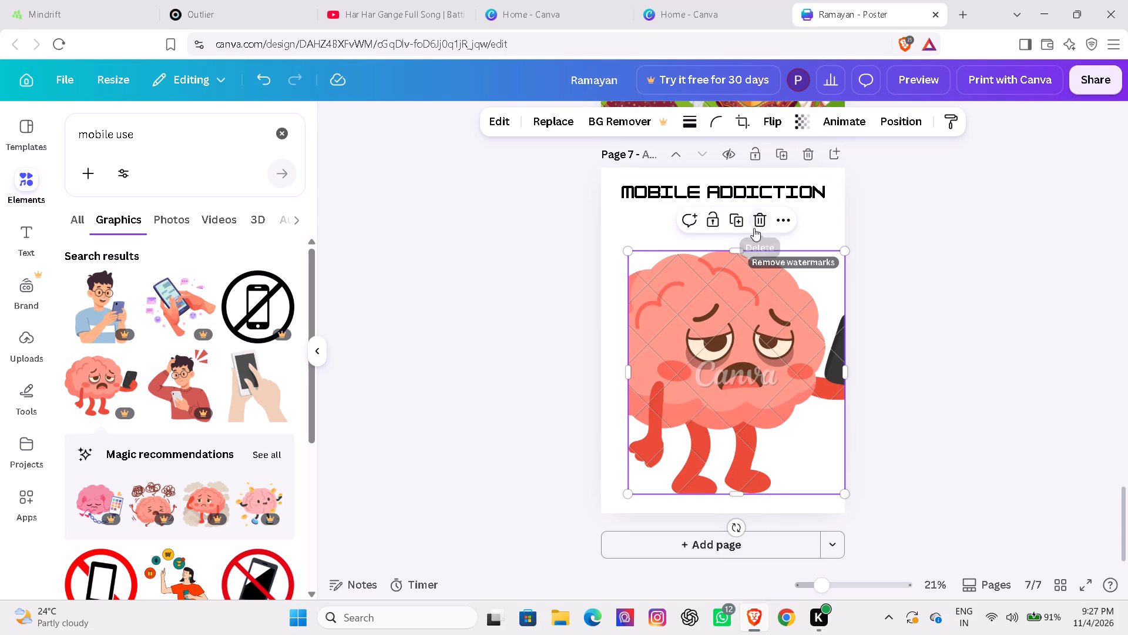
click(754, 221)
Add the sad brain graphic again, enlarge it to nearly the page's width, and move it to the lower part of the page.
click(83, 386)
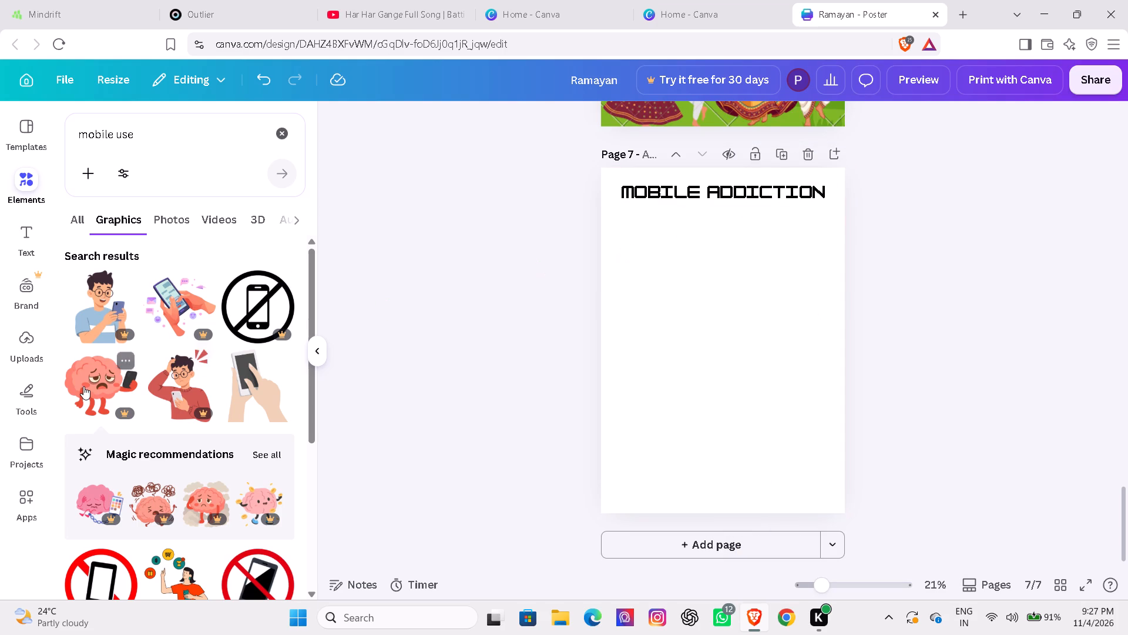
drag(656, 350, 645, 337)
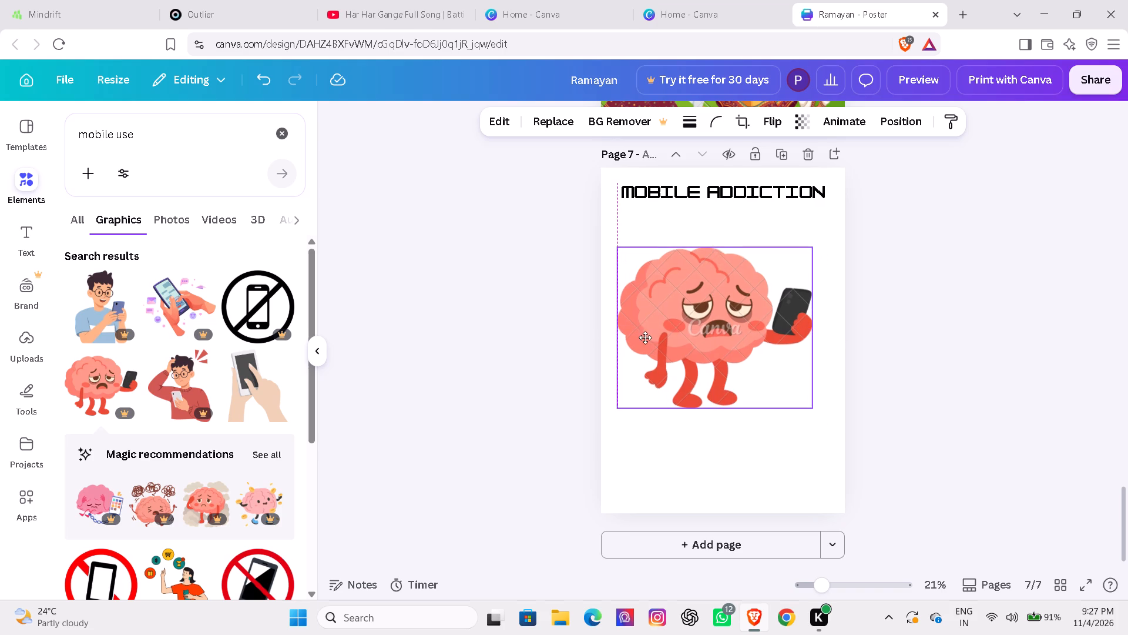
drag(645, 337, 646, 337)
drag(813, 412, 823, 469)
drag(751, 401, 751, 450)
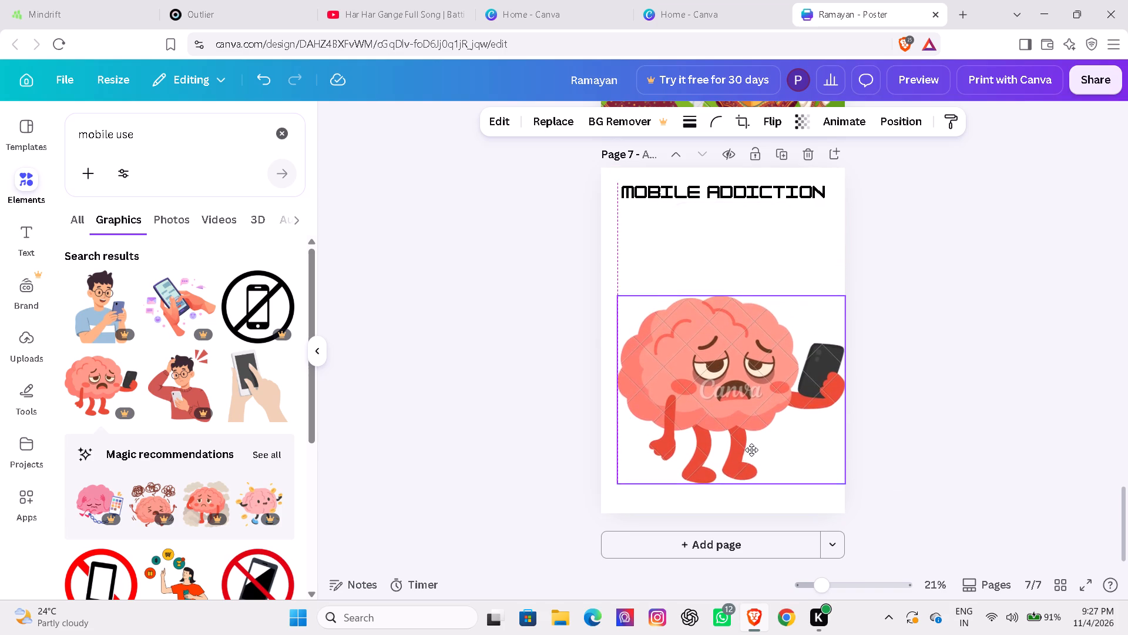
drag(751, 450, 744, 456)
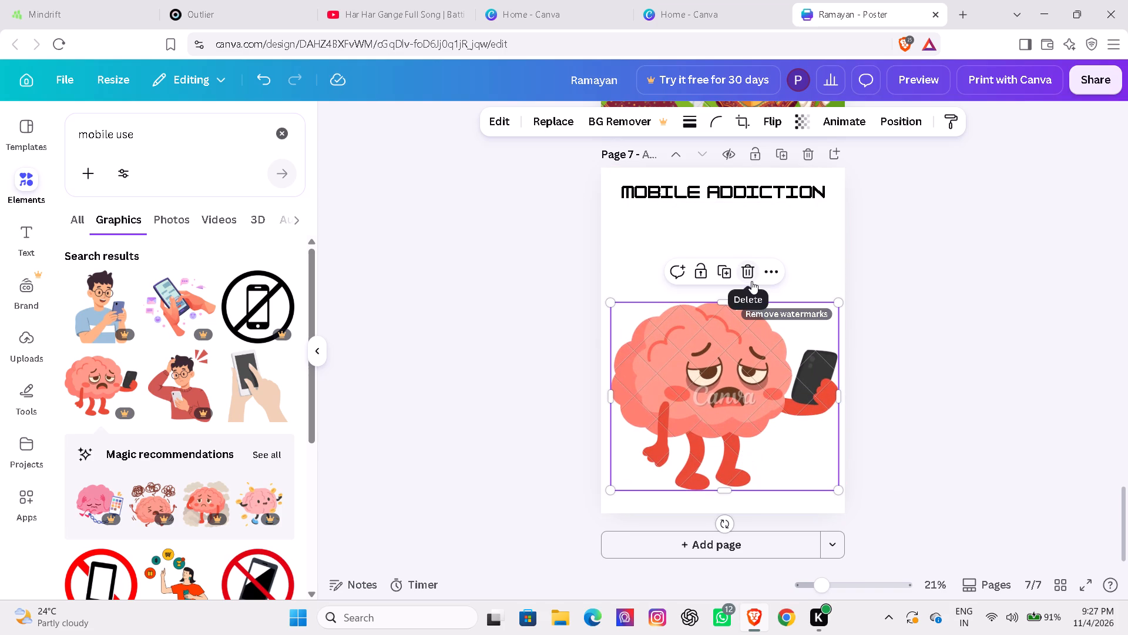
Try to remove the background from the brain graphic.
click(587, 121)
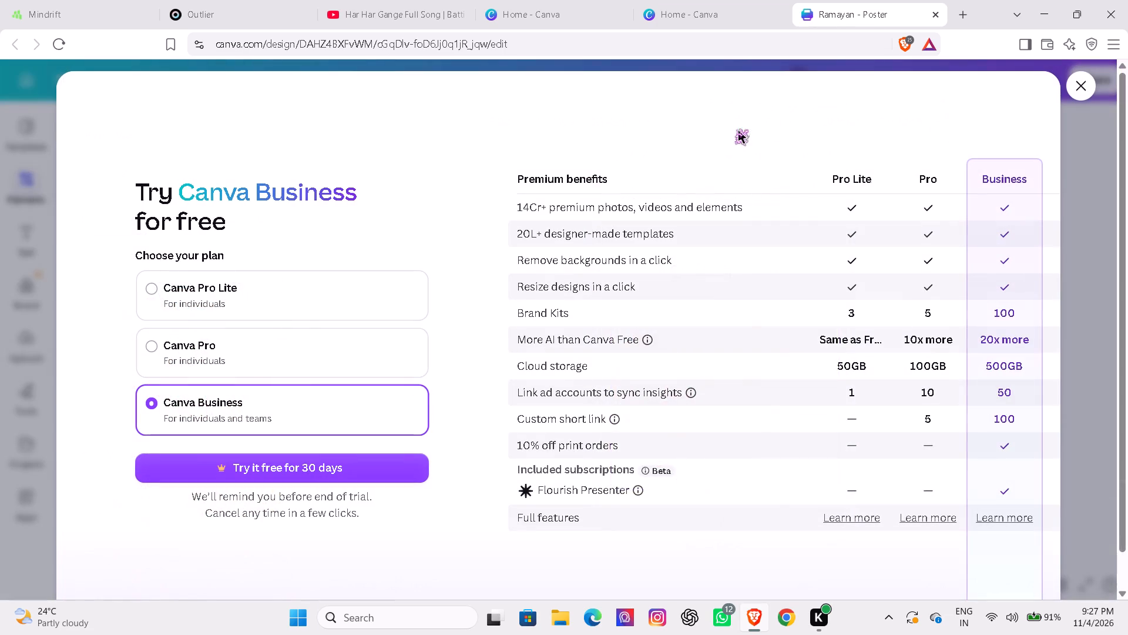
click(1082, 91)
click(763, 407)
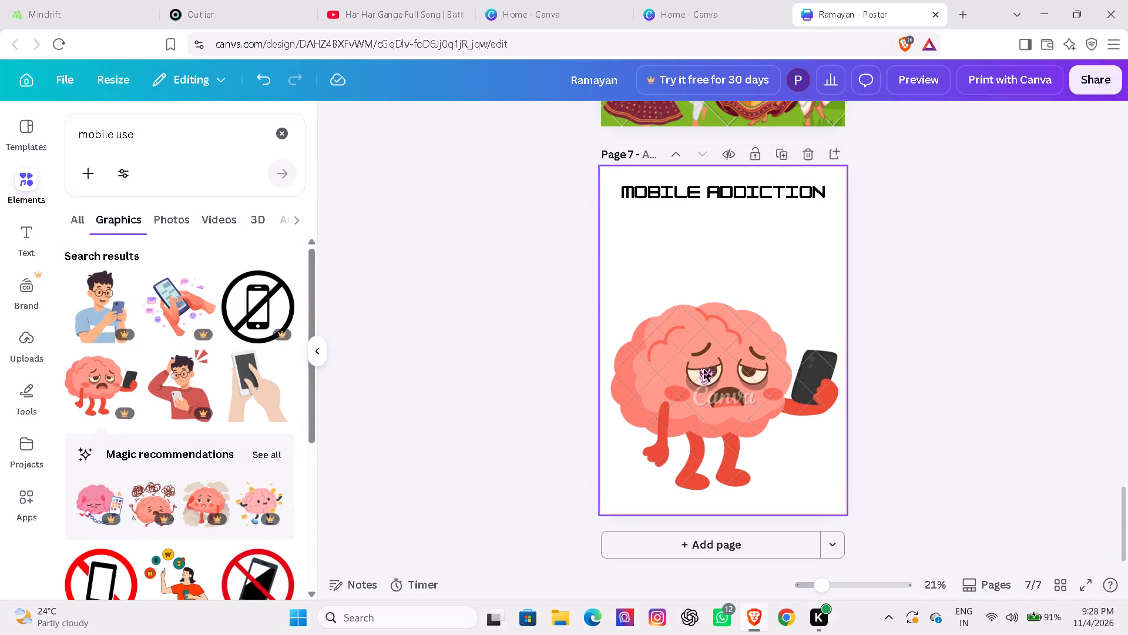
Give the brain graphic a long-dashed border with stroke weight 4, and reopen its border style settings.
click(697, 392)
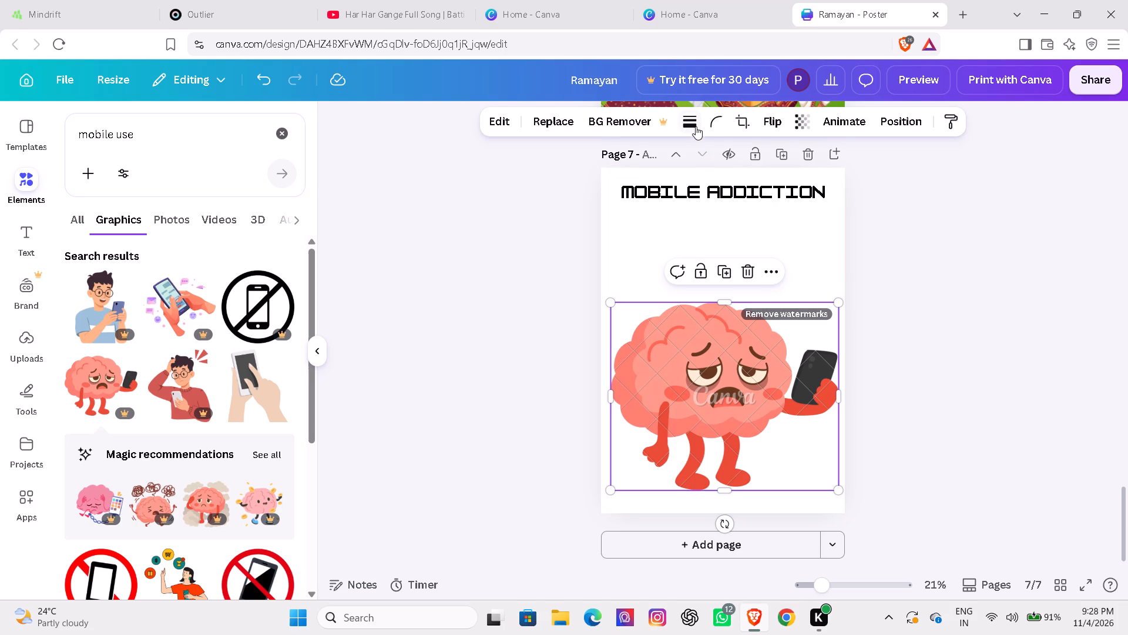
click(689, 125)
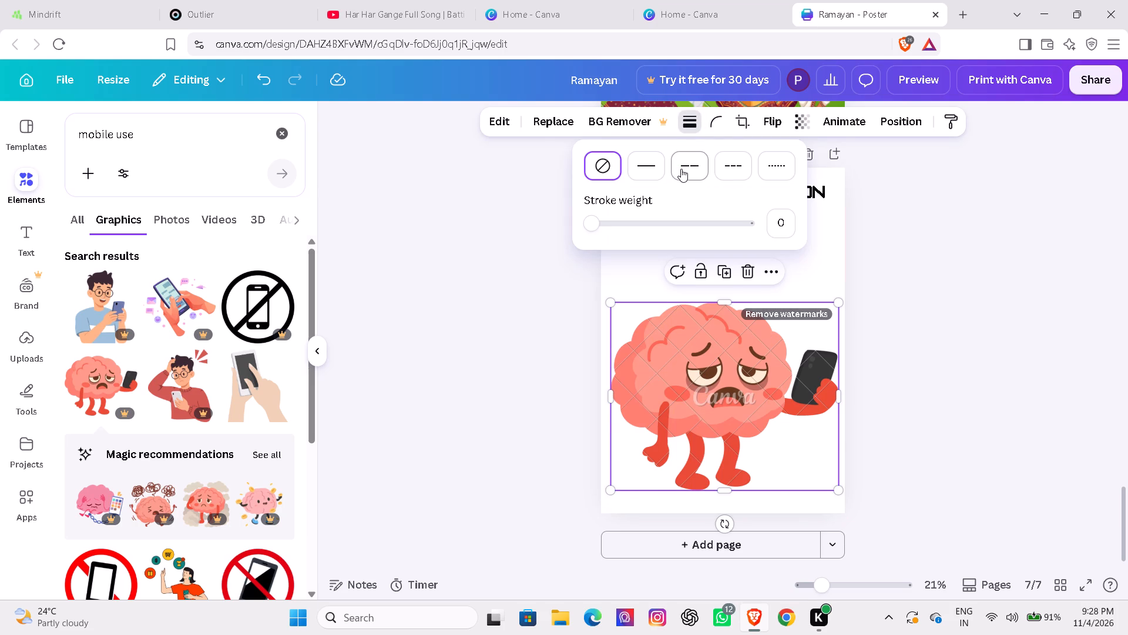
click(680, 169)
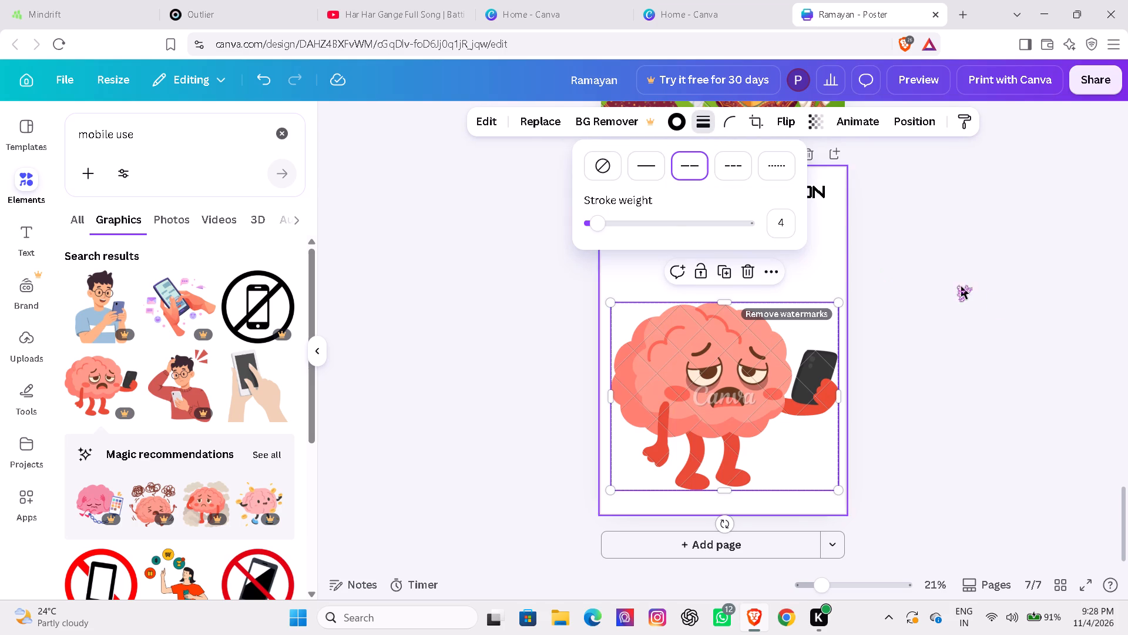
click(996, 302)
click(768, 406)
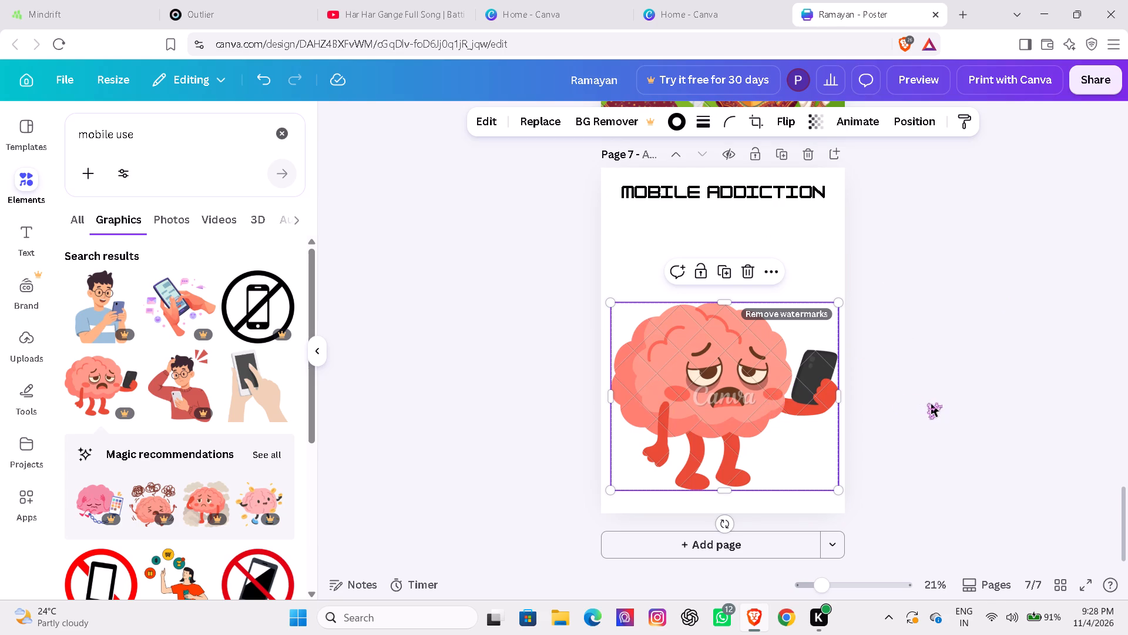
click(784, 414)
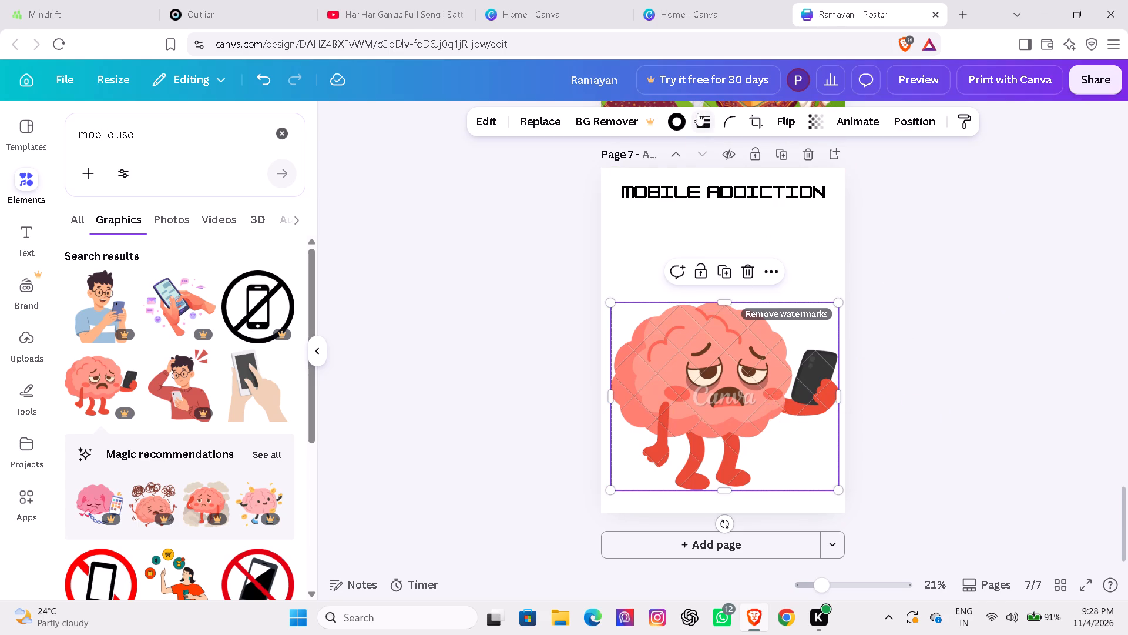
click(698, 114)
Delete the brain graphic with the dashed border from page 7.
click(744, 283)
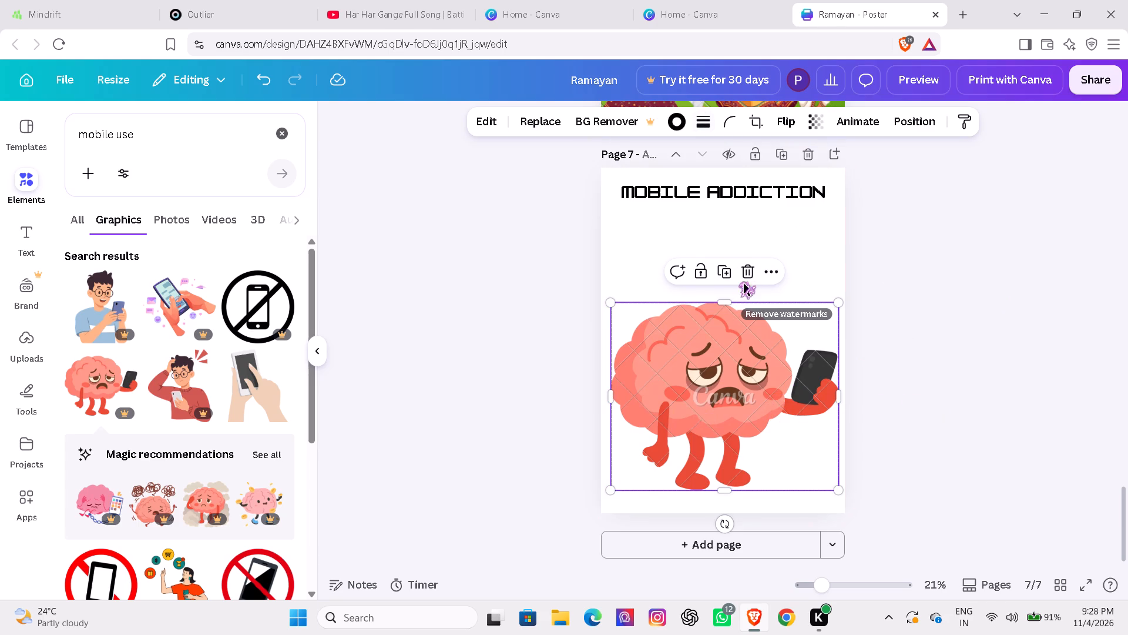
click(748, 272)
Add the sad brain graphic to page 7 again, enlarge it to nearly the page's width, and place it in the page's lower part.
click(107, 389)
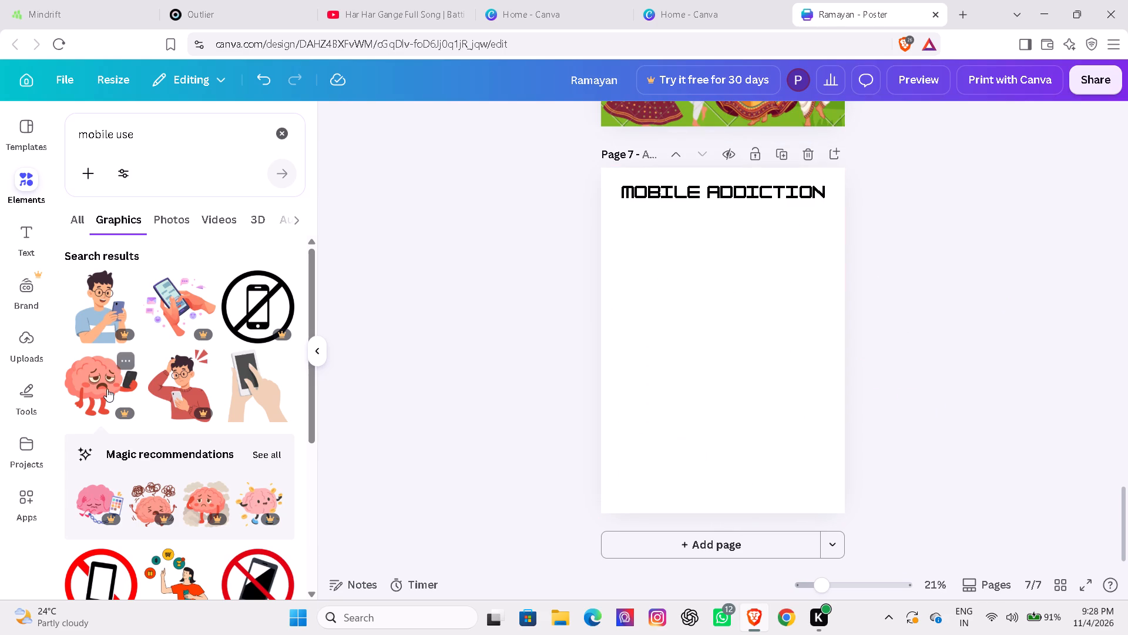
drag(662, 366, 653, 415)
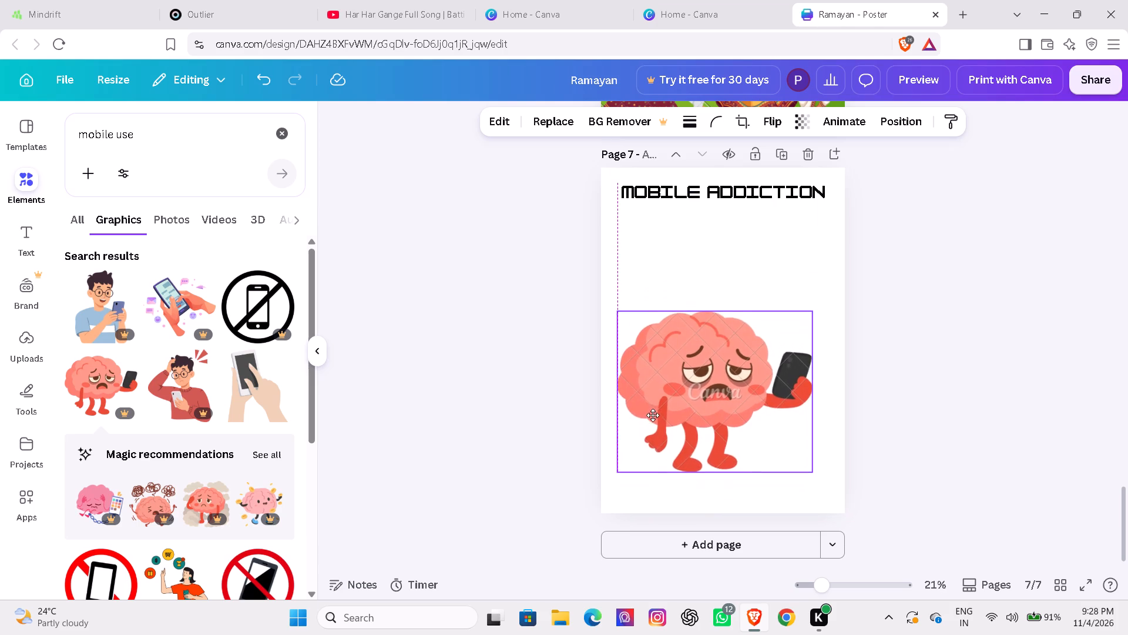
drag(653, 415, 650, 383)
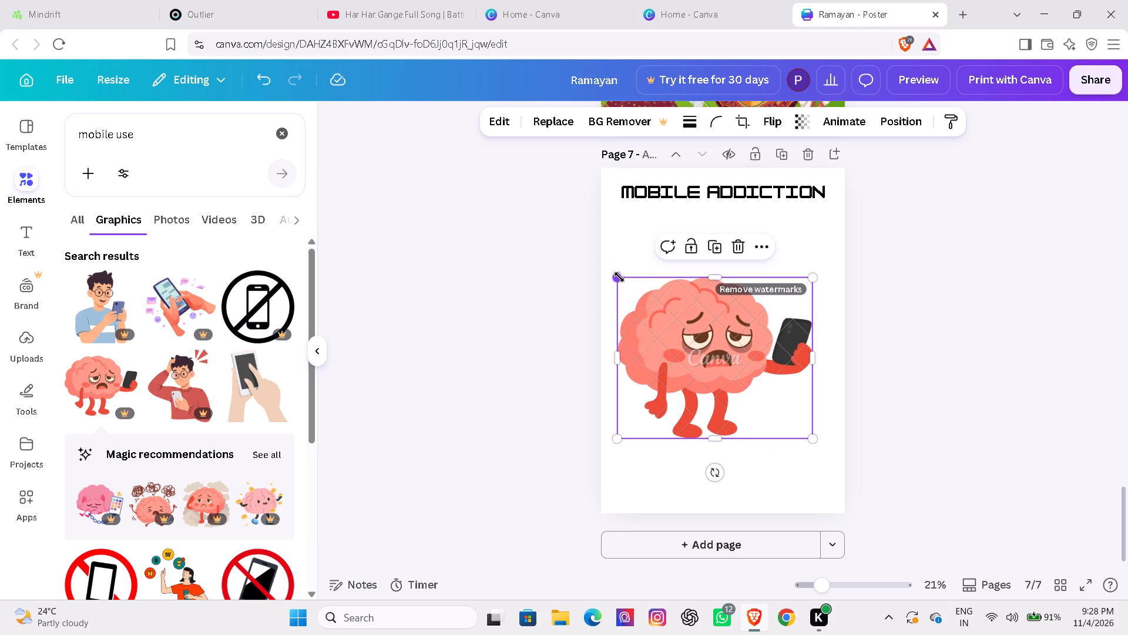
drag(619, 277, 607, 263)
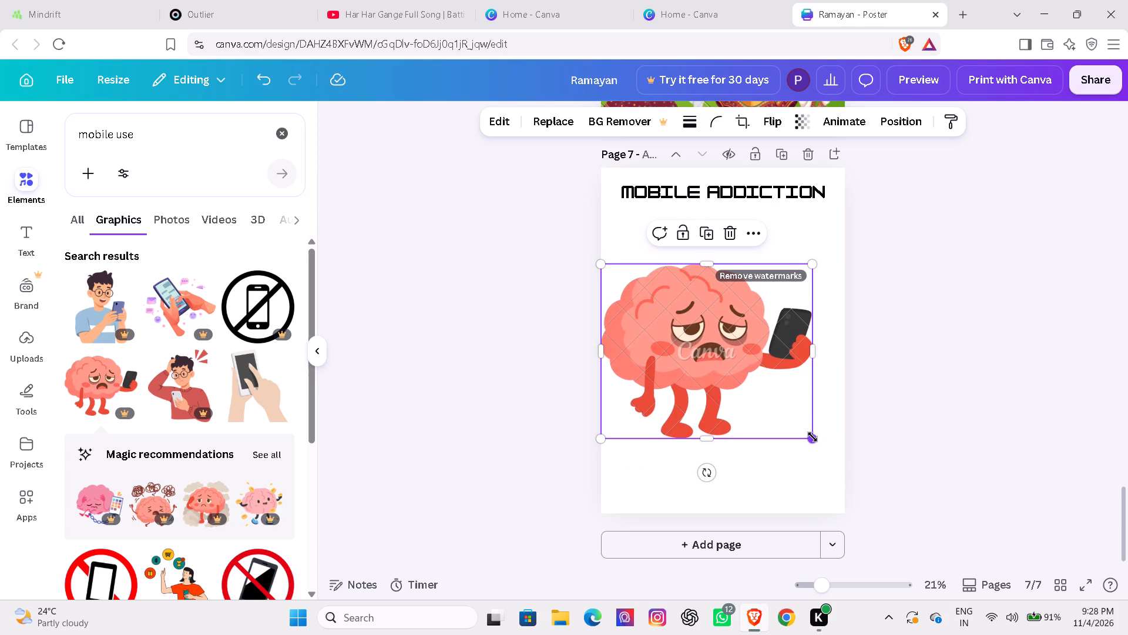
drag(813, 437, 824, 450)
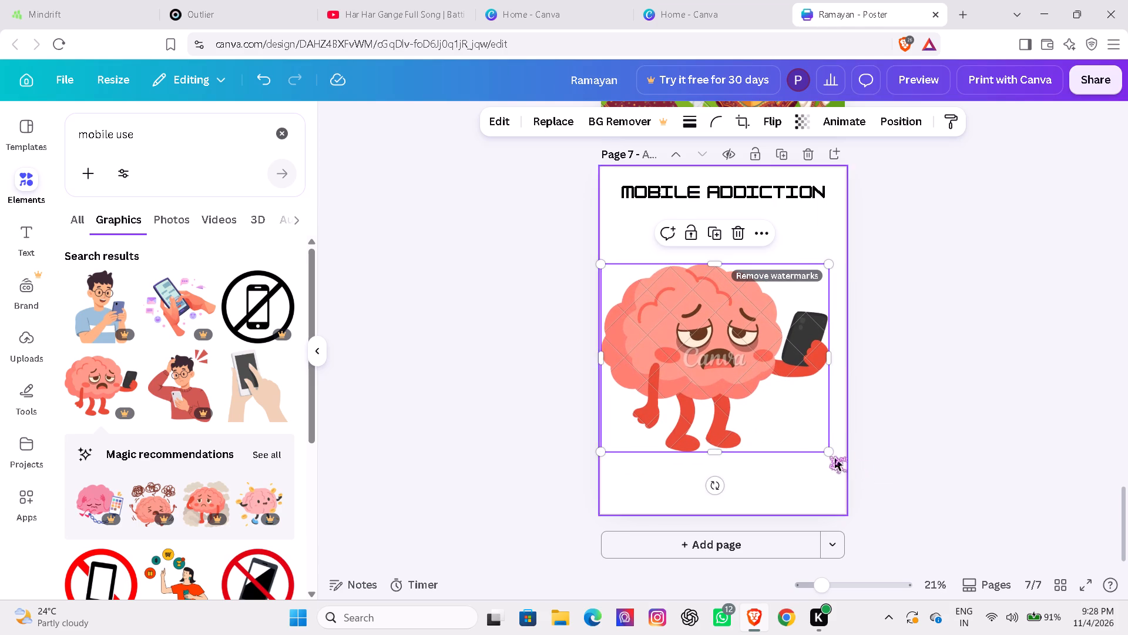
drag(828, 452, 832, 457)
drag(753, 414, 781, 471)
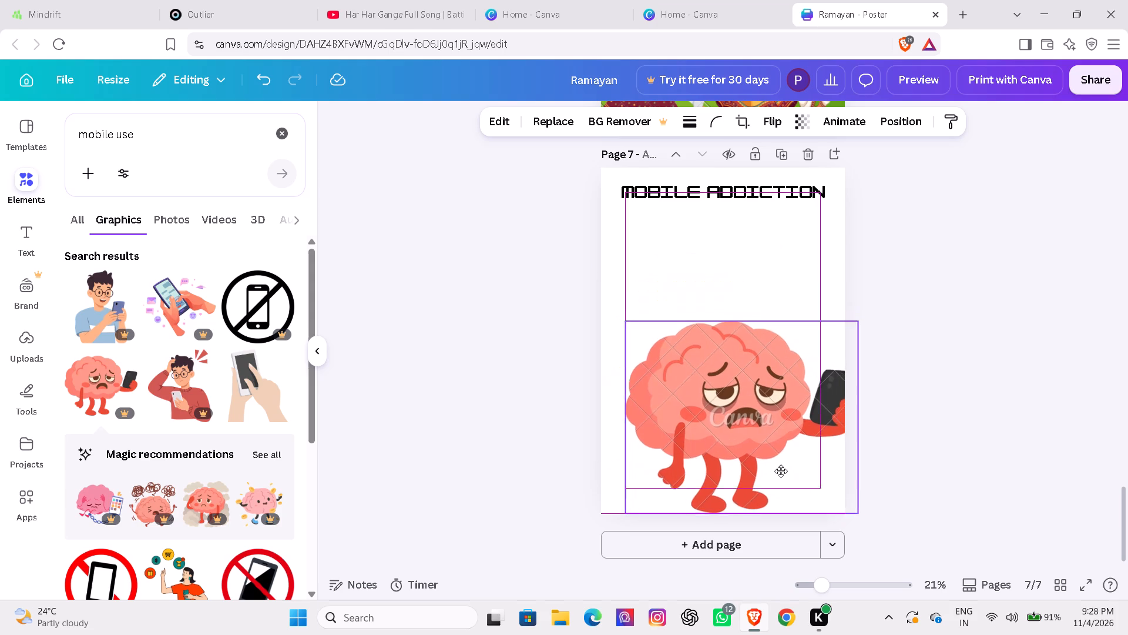
drag(781, 471, 764, 443)
click(892, 350)
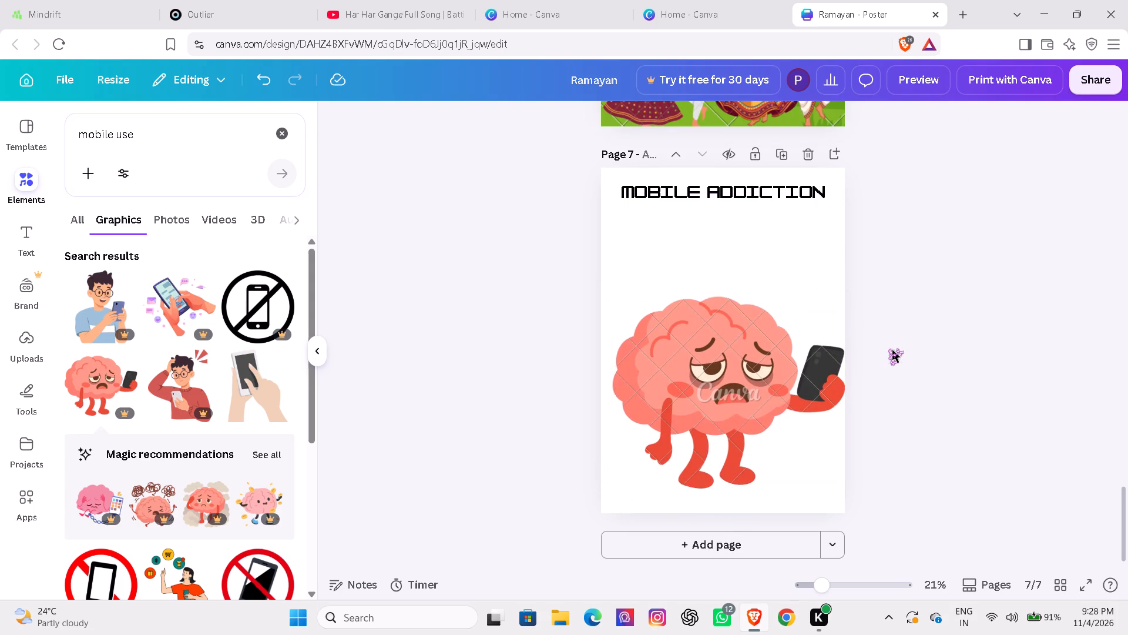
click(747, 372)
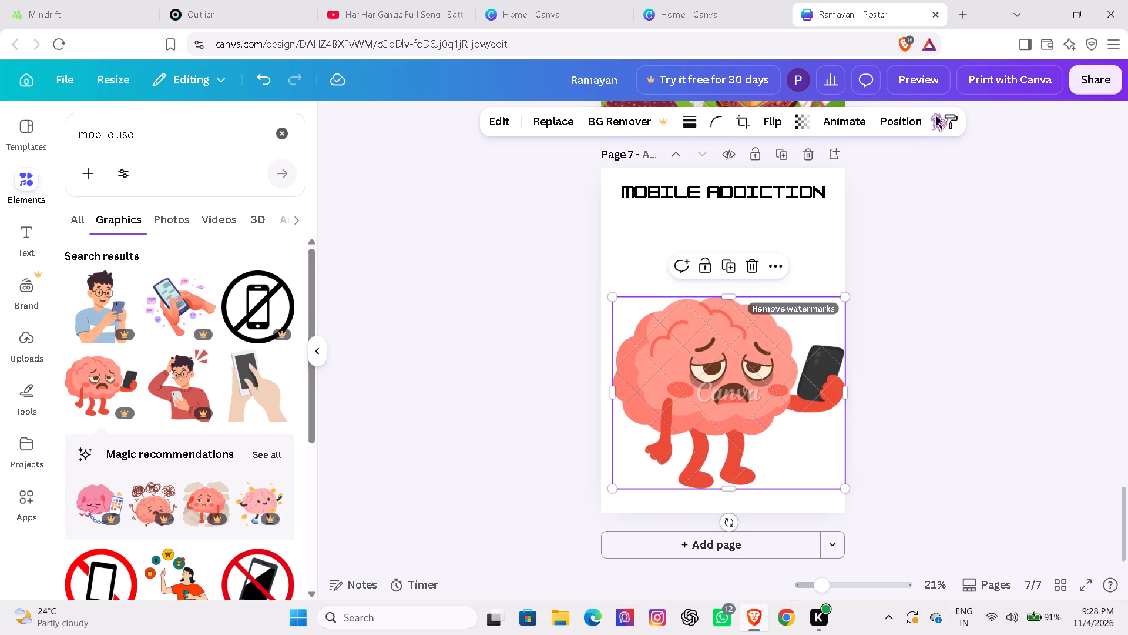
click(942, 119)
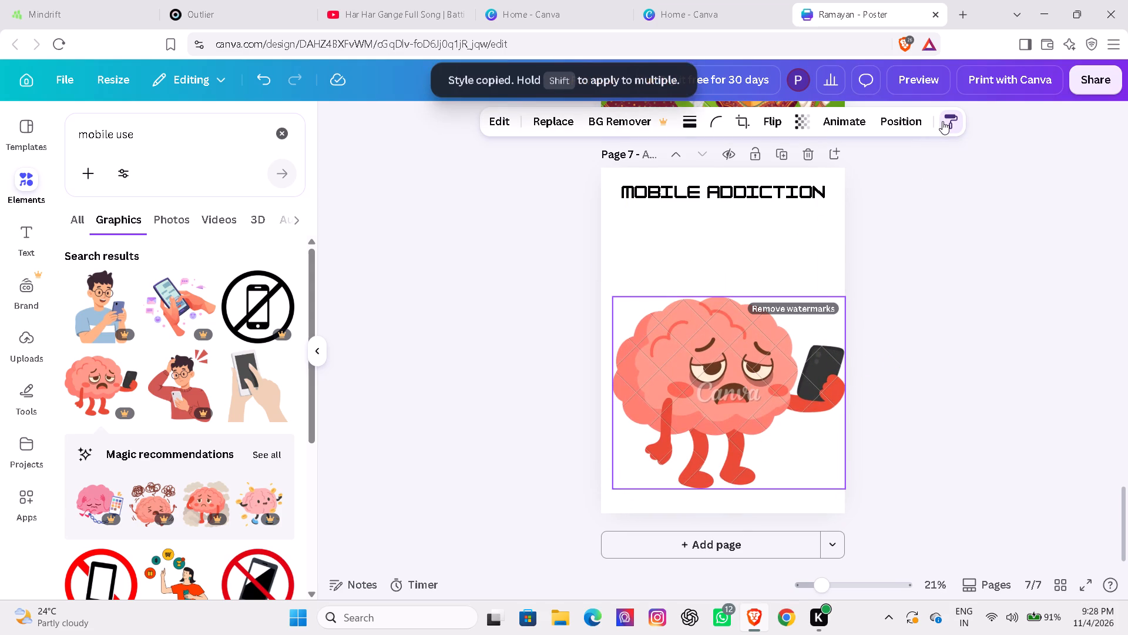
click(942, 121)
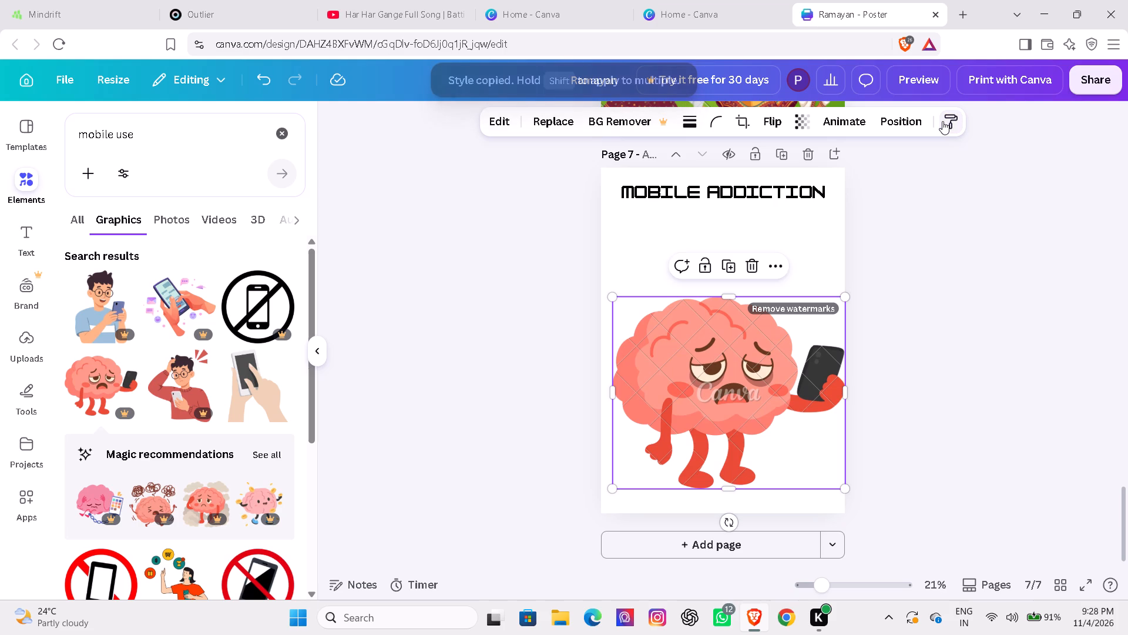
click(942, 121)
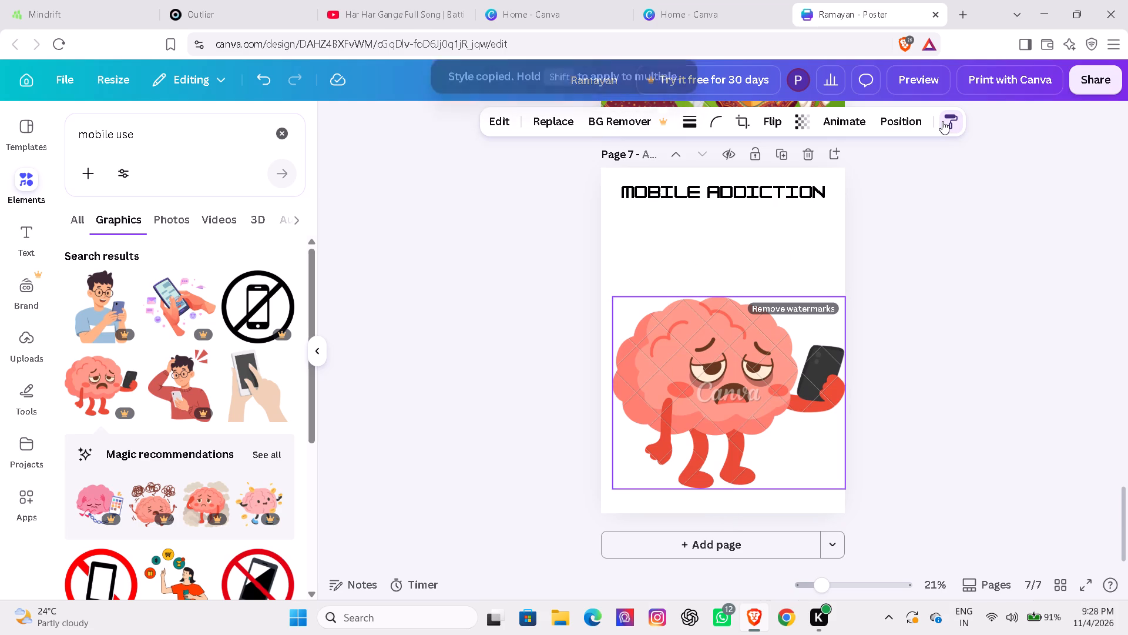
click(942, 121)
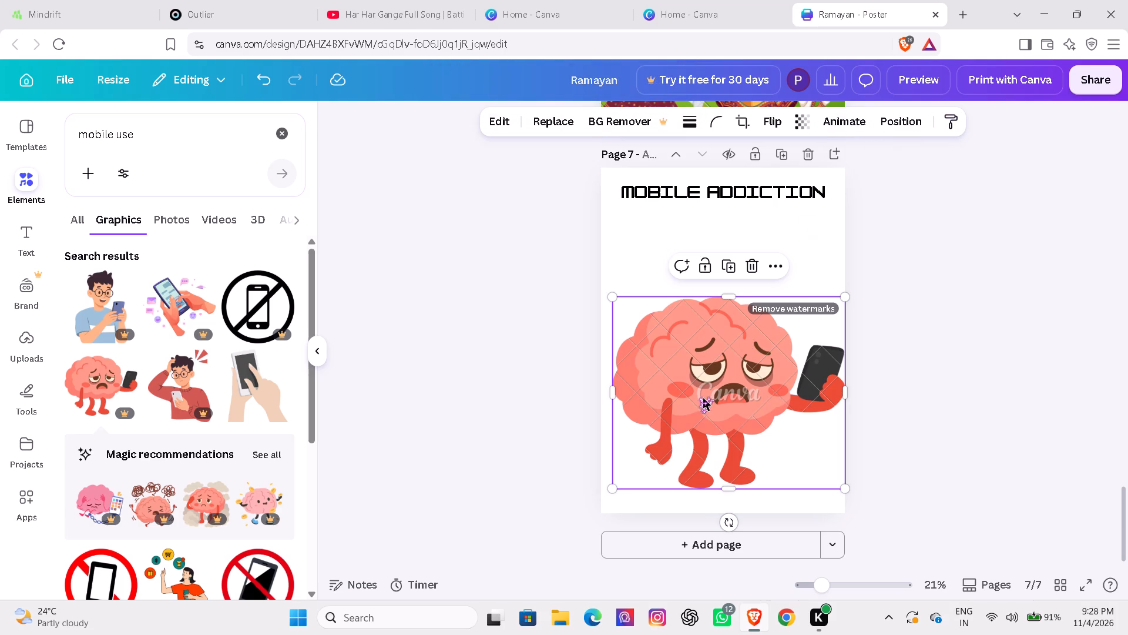
Look through the additional options available for the brain graphic on page 7.
click(775, 267)
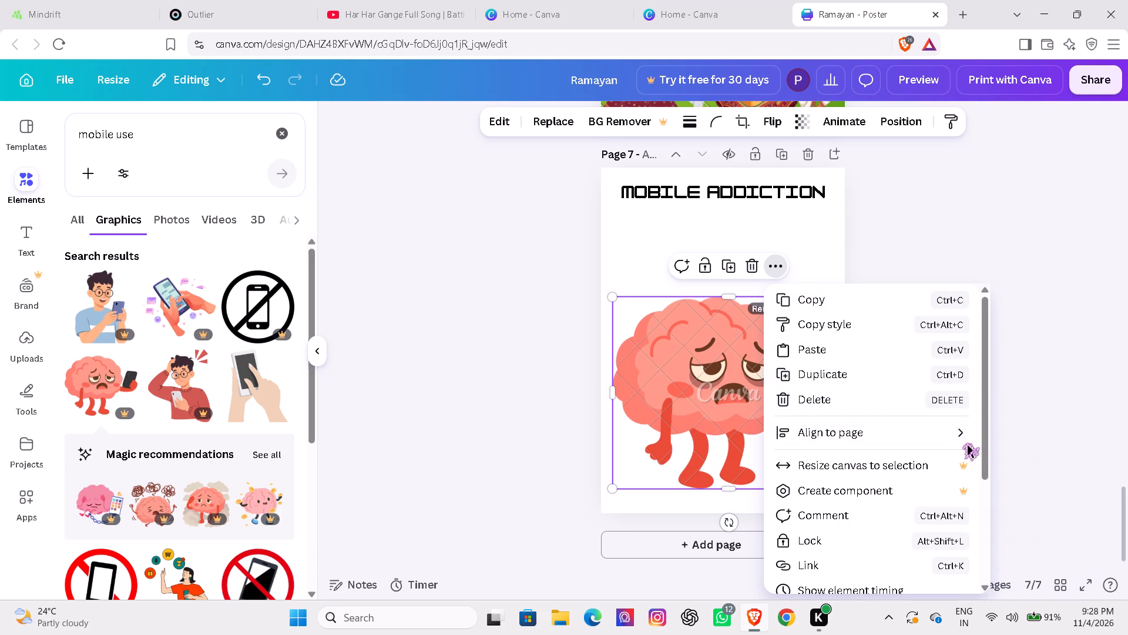
drag(983, 447, 980, 494)
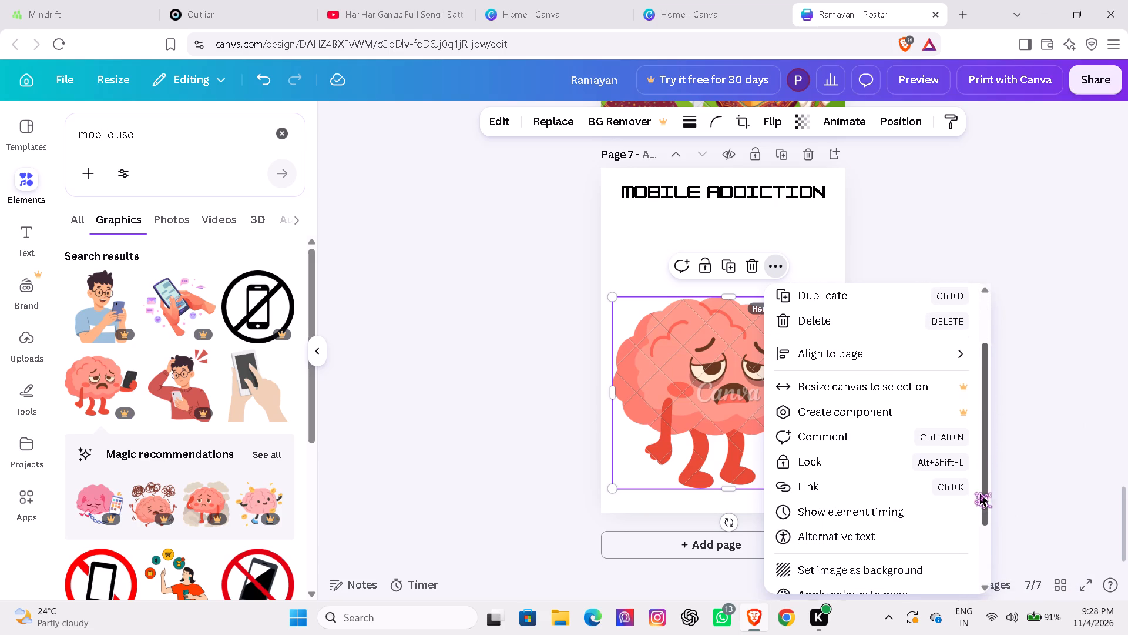
drag(980, 494, 973, 529)
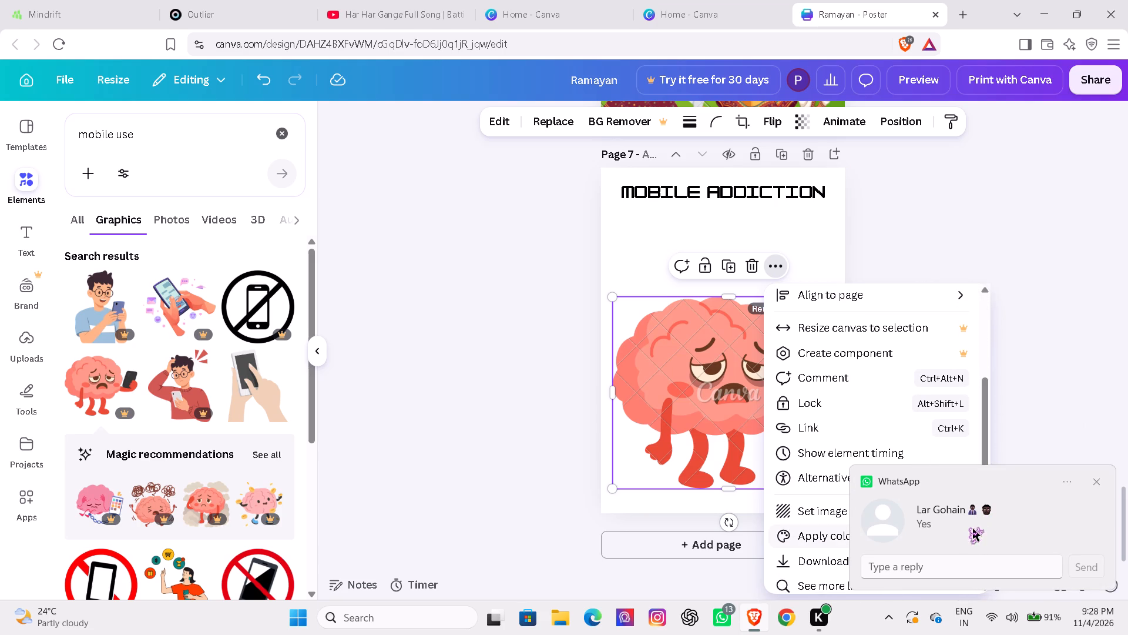
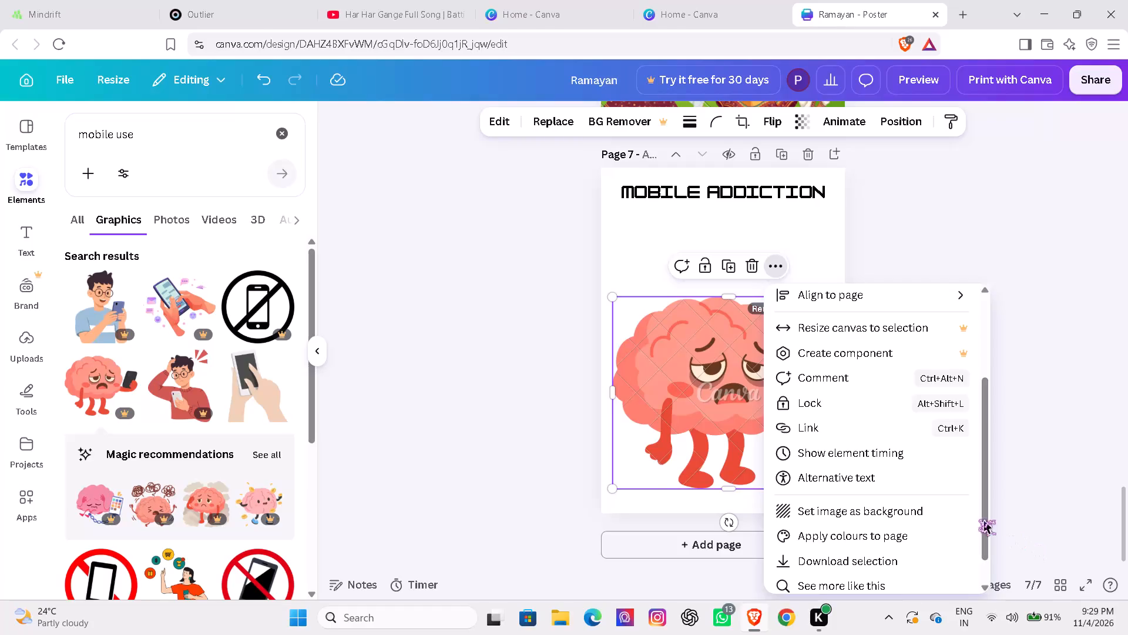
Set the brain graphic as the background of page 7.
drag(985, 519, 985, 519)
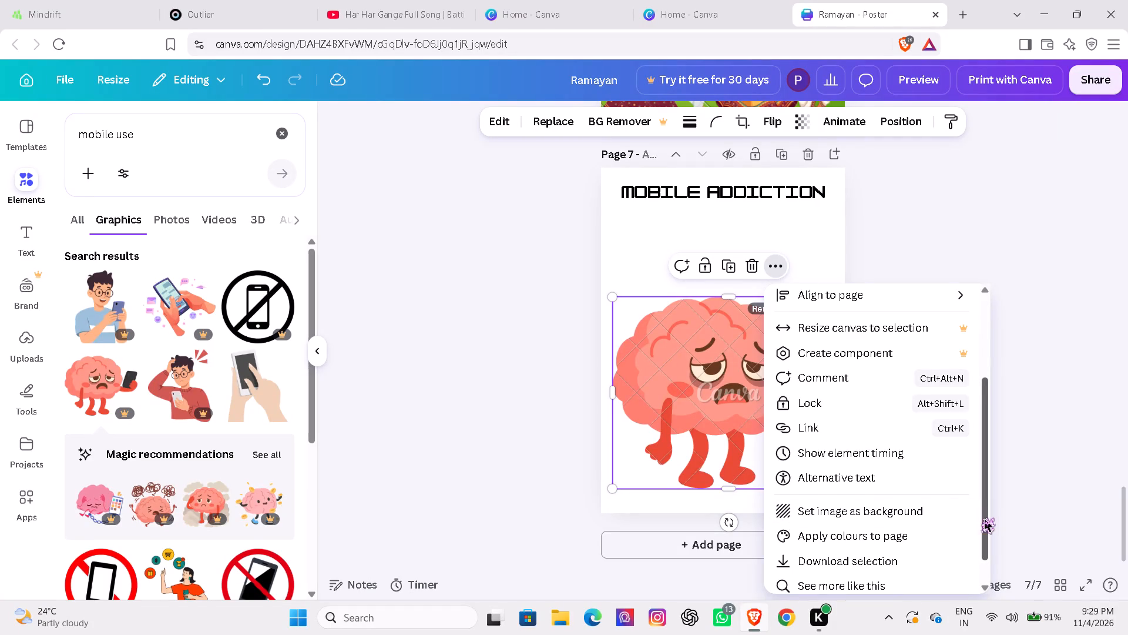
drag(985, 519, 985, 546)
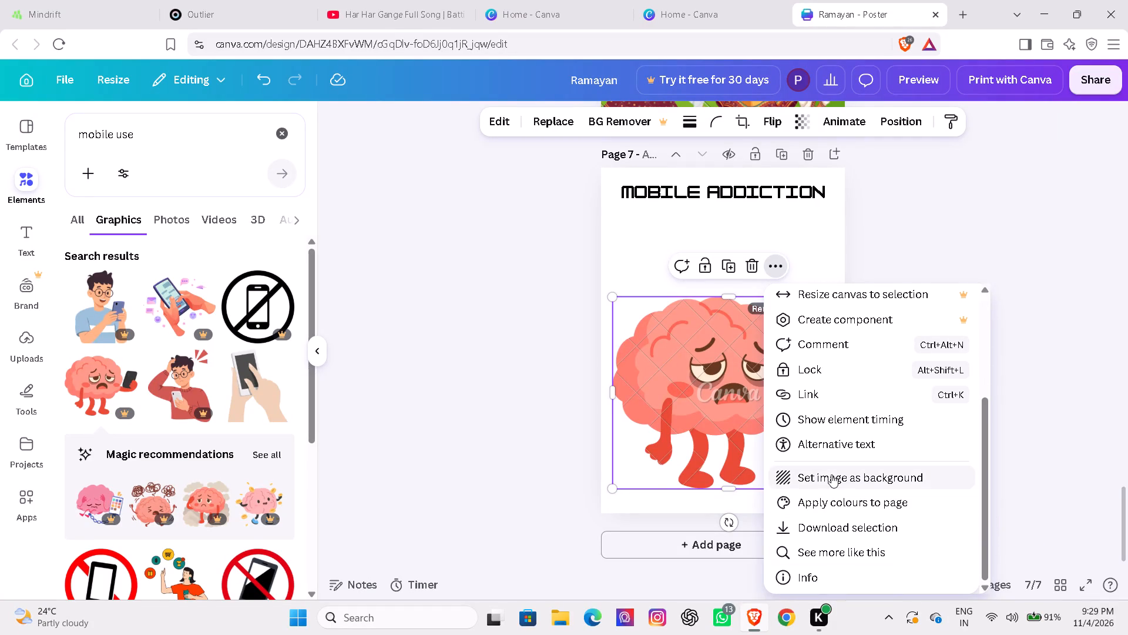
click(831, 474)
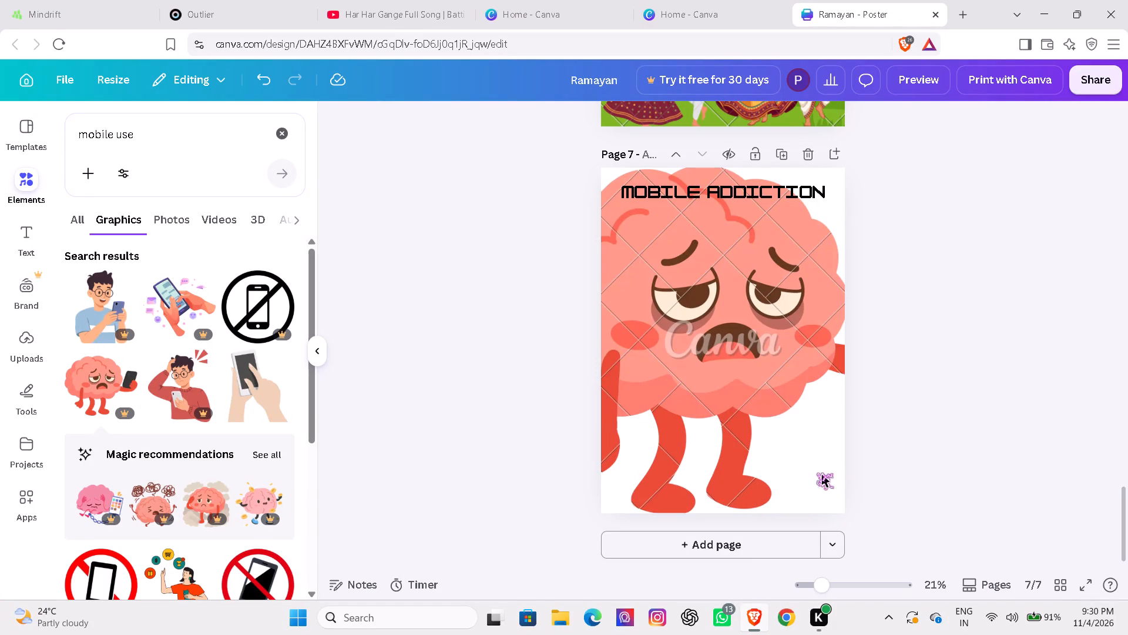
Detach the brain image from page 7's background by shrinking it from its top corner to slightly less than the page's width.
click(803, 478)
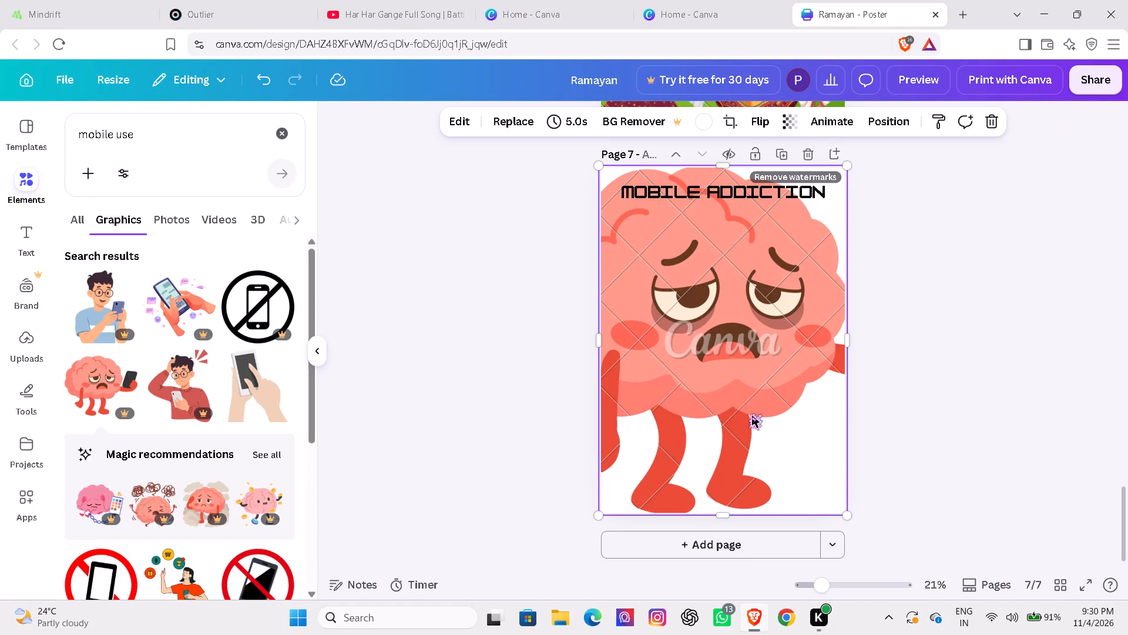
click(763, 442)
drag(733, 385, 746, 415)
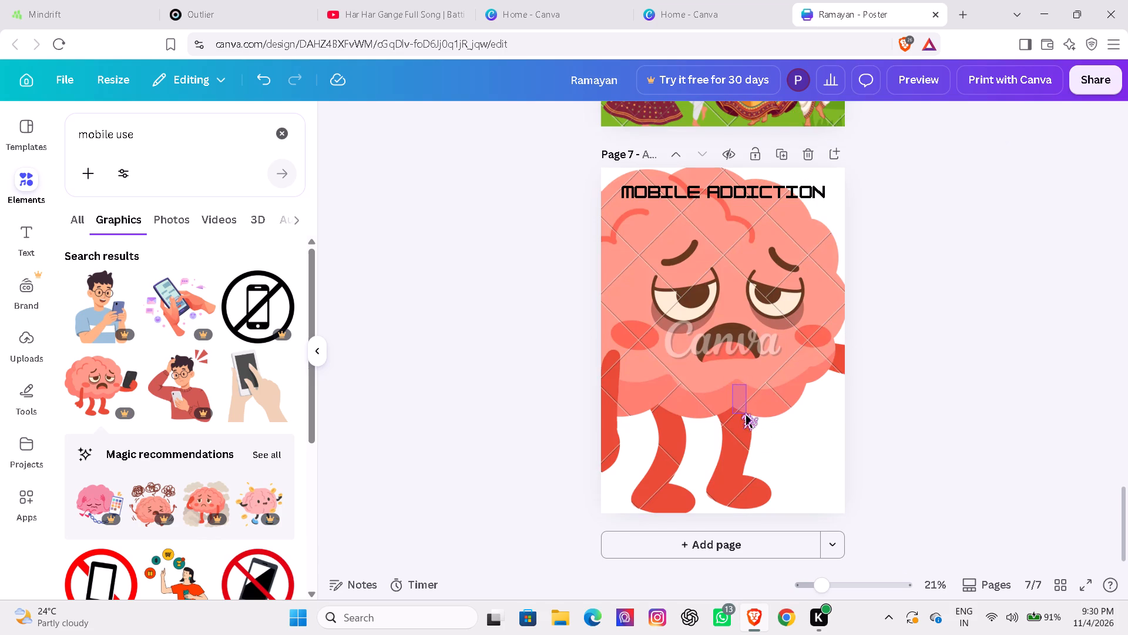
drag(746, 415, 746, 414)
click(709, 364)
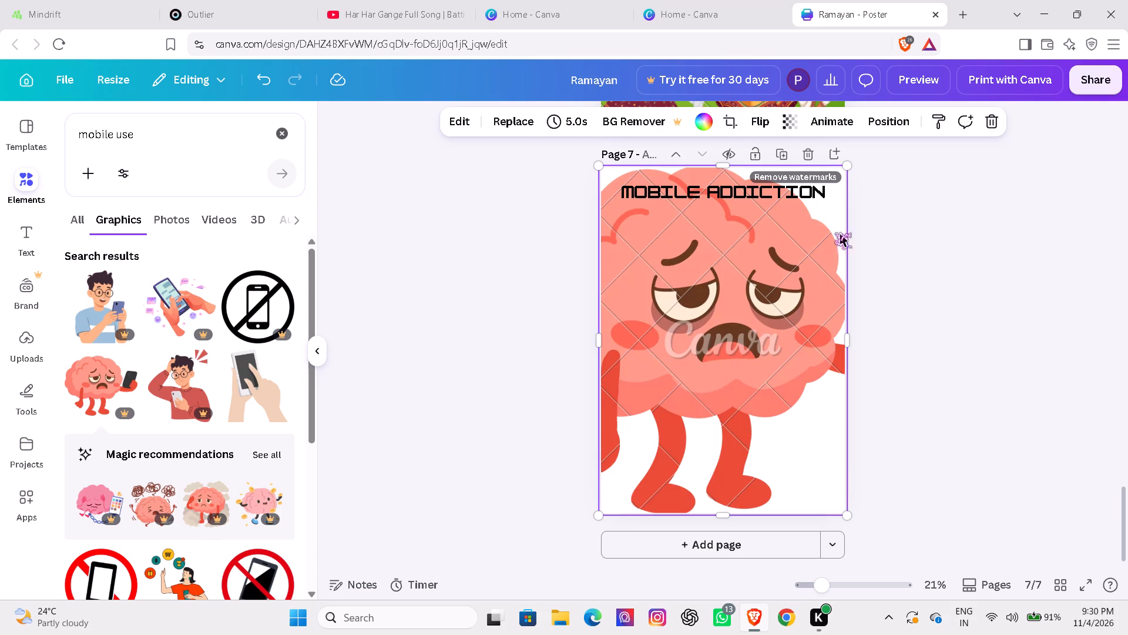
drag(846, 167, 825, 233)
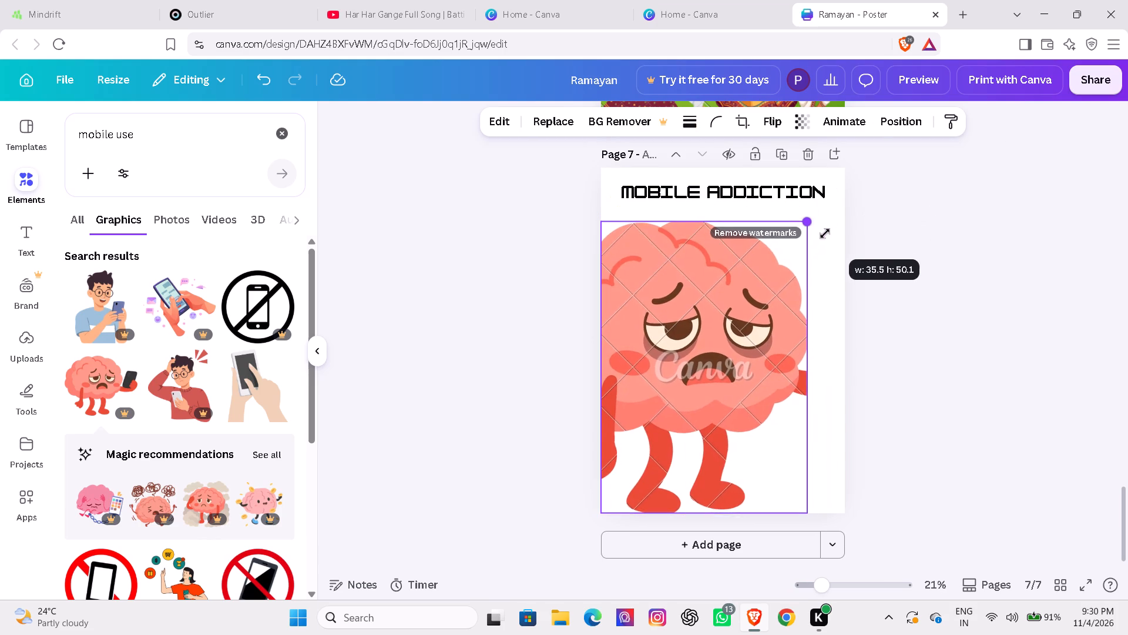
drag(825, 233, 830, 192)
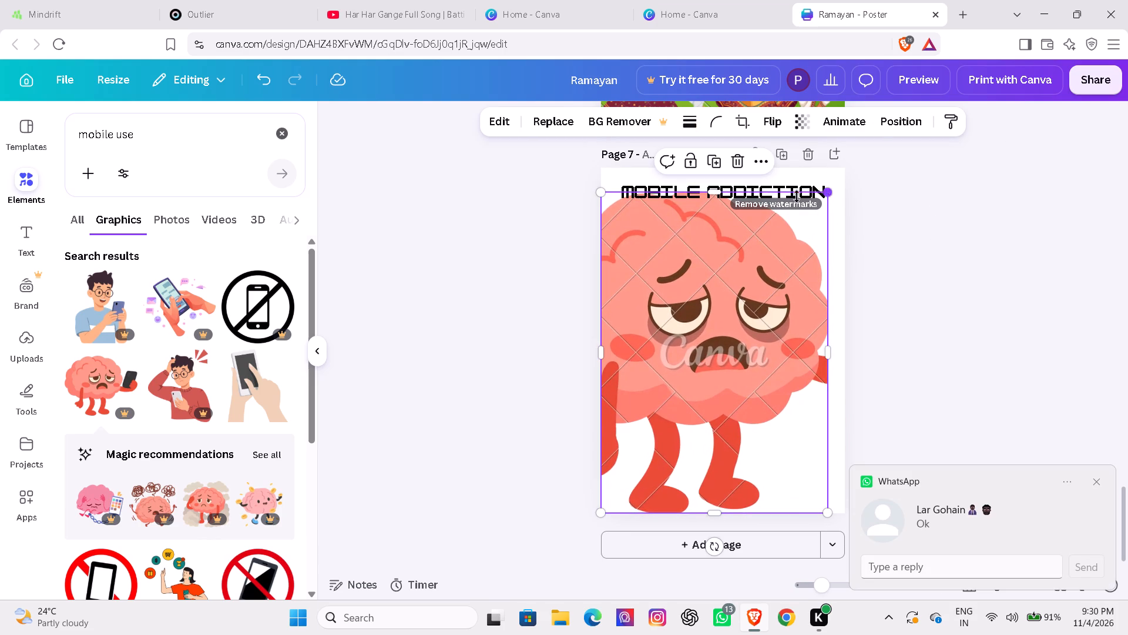
Look through the additional options for the enlarged brain graphic on page 7.
click(729, 274)
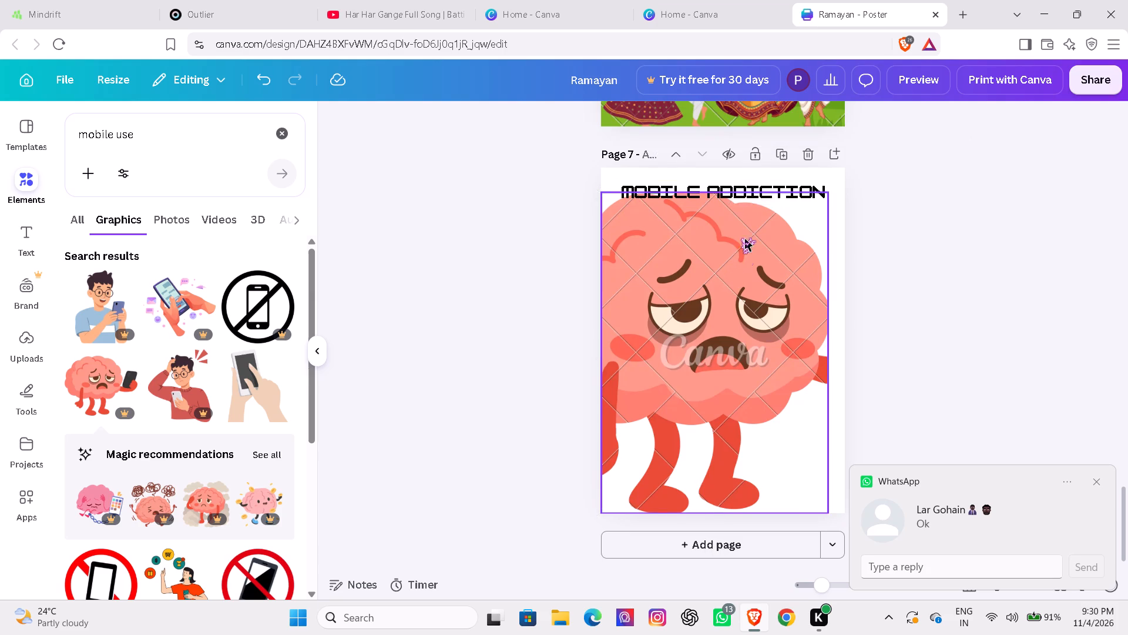
click(731, 295)
click(755, 162)
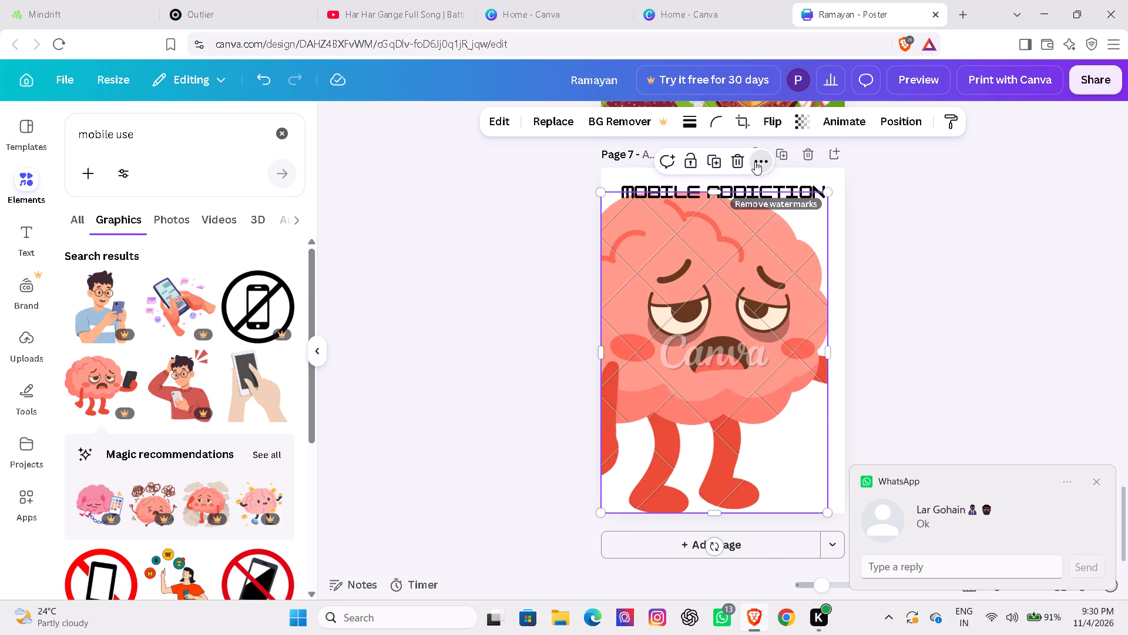
drag(966, 490, 975, 556)
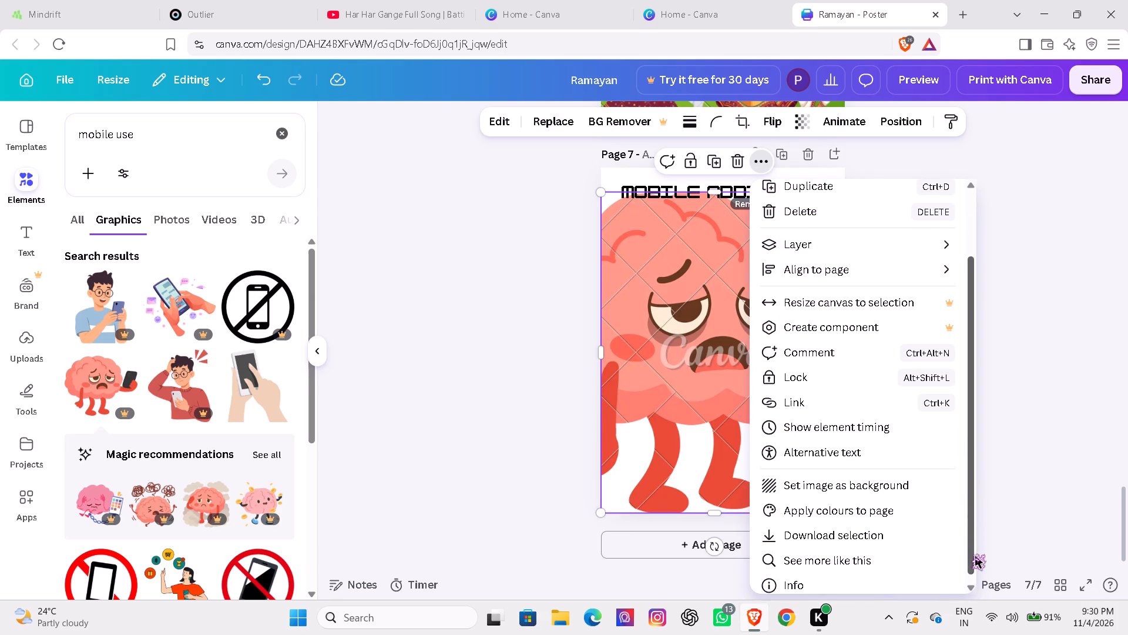
drag(975, 556, 976, 560)
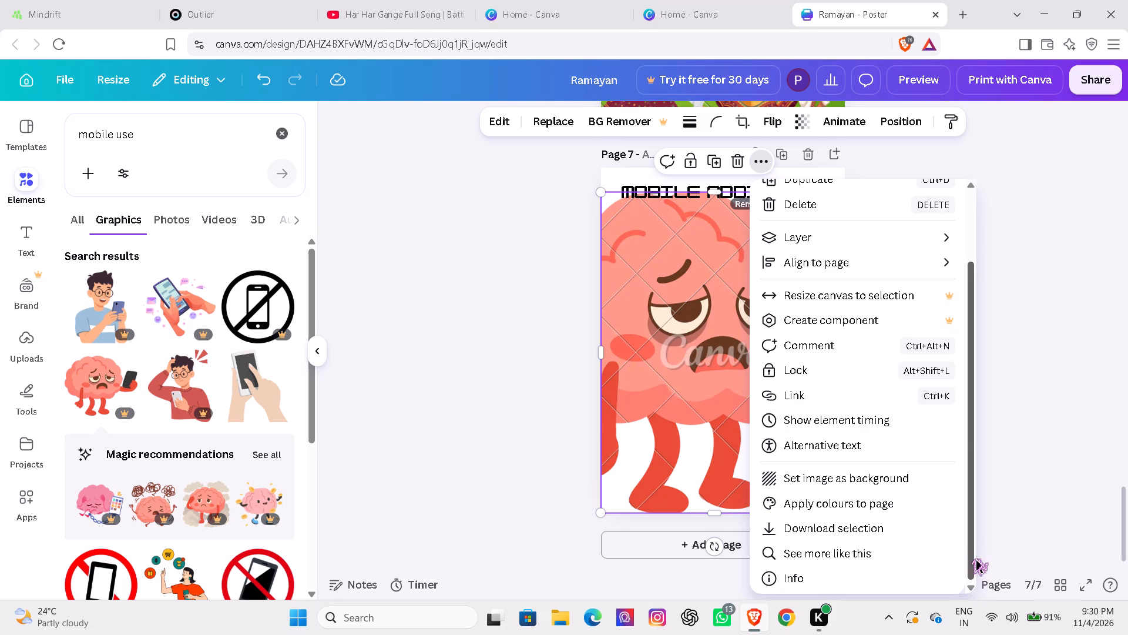
drag(976, 560, 973, 554)
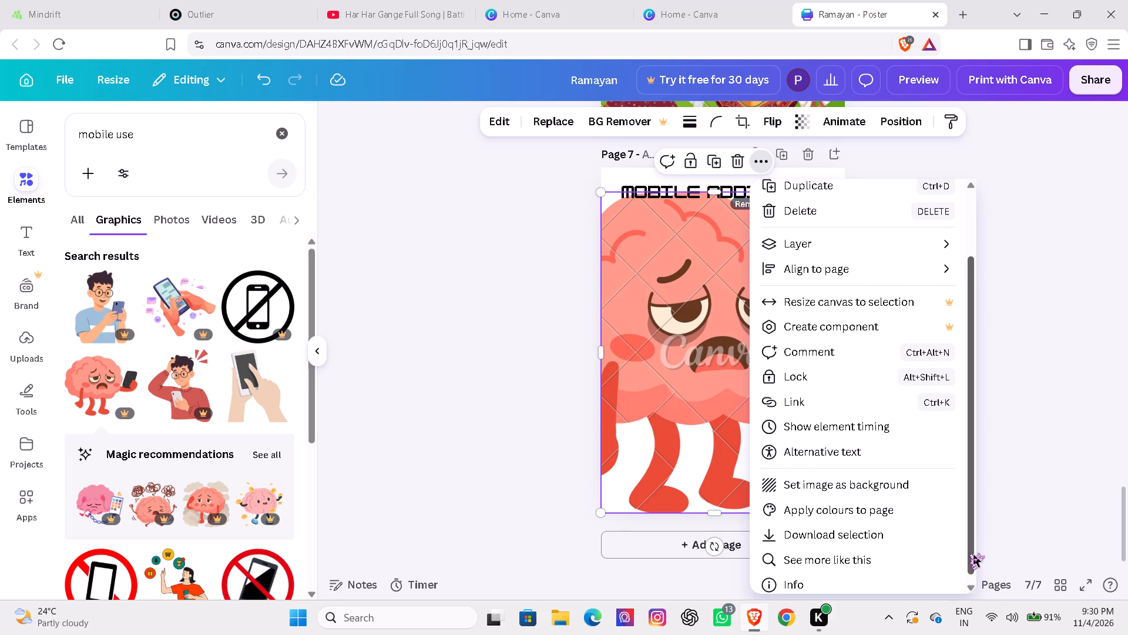
drag(973, 554, 977, 566)
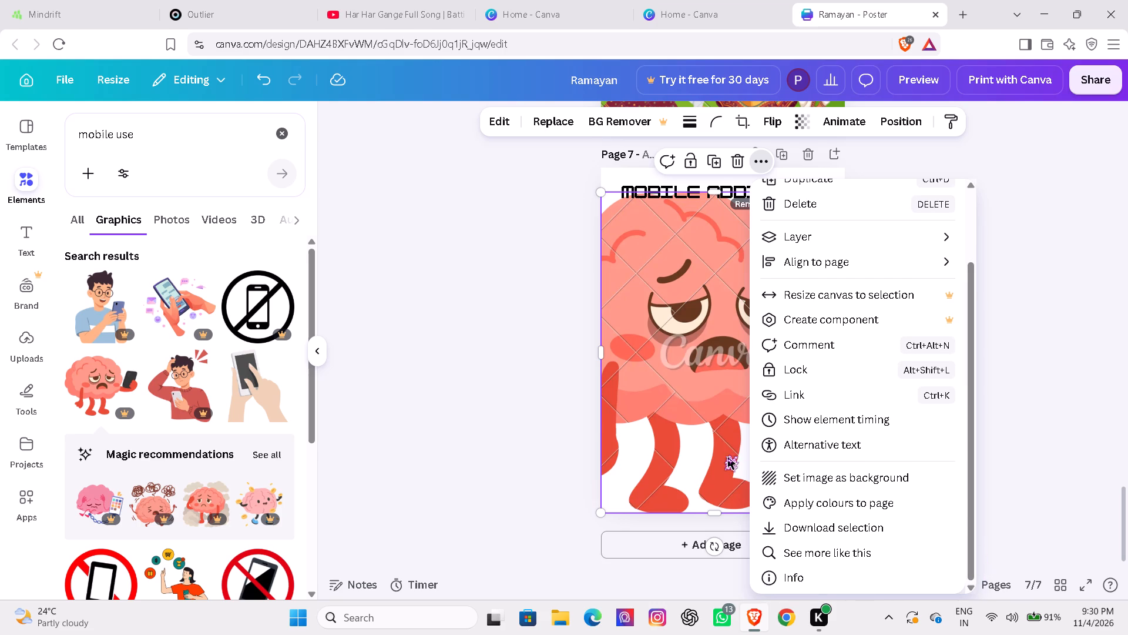
click(701, 462)
Delete the enlarged, cropped brain graphic from page 7.
click(728, 243)
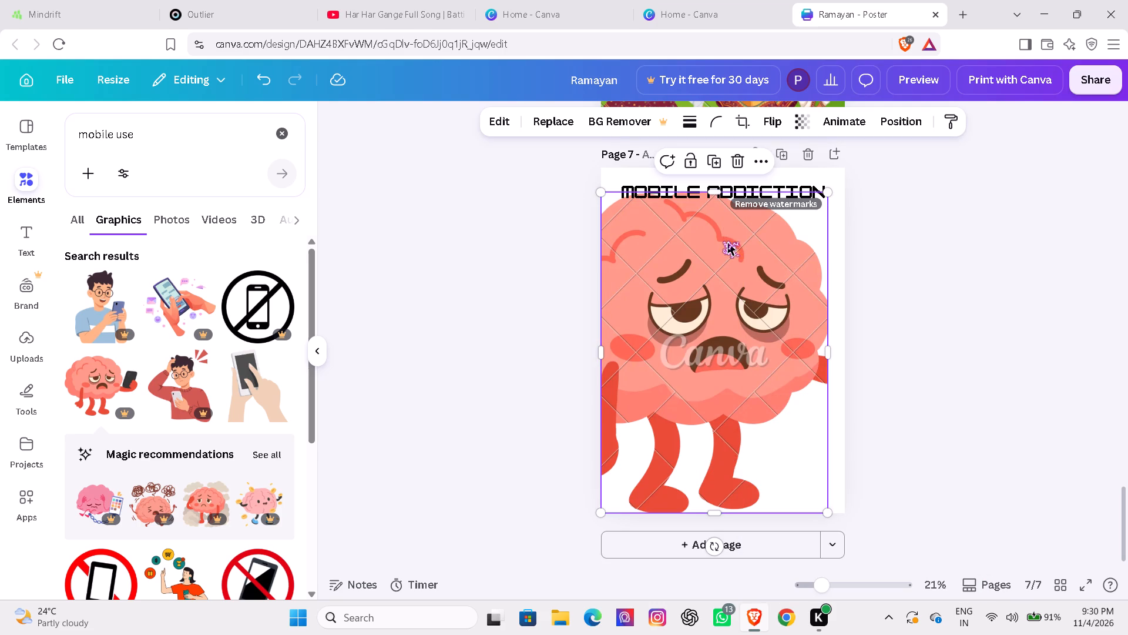
click(731, 153)
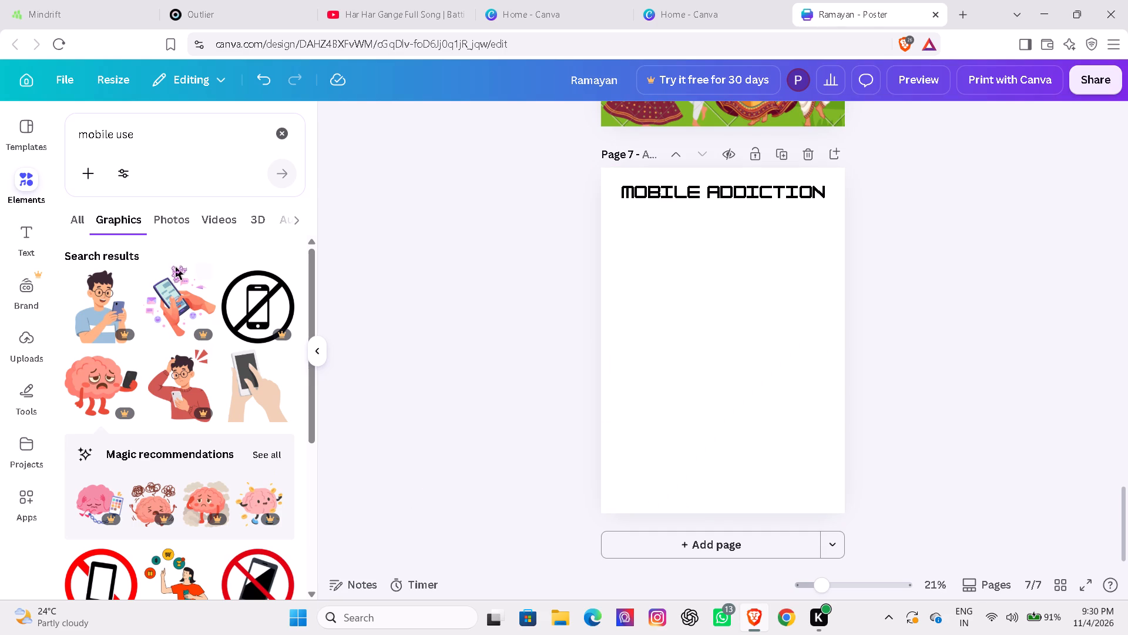
Add the sad brain holding a phone to page 7, shrink it to just over half the page's width, and place it in the page's lower-left corner.
click(105, 356)
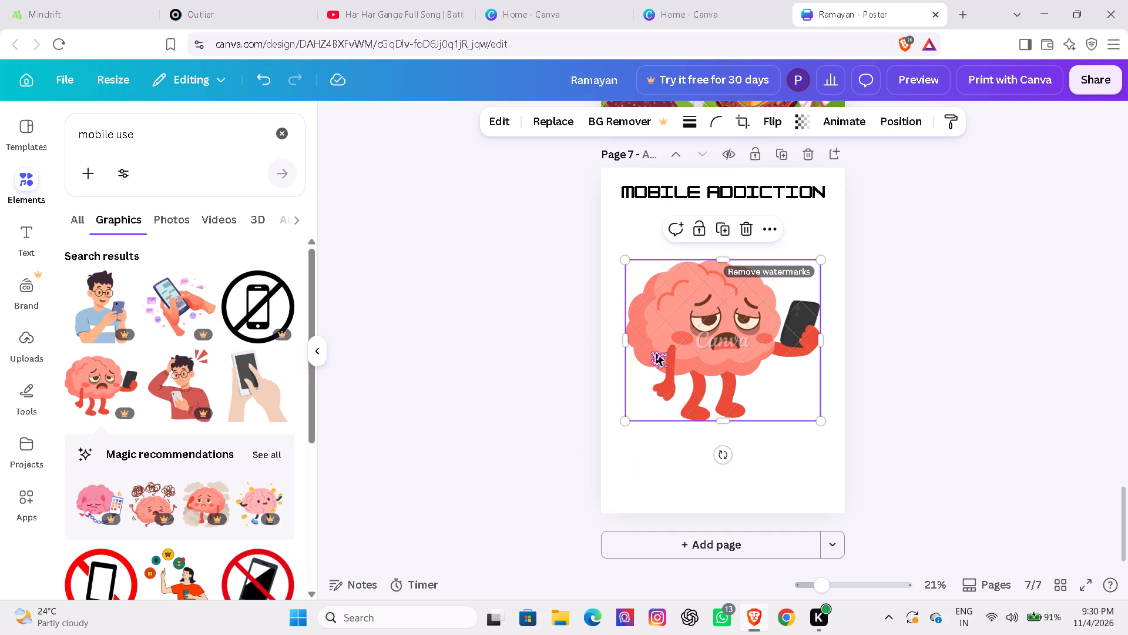
drag(657, 353, 646, 303)
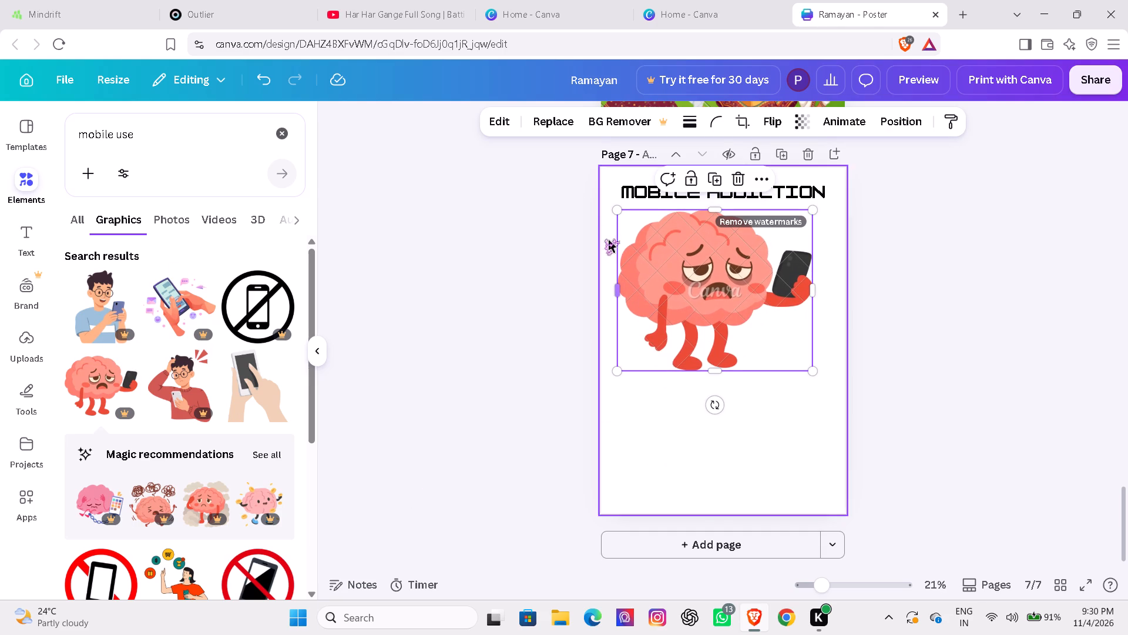
drag(618, 216, 624, 255)
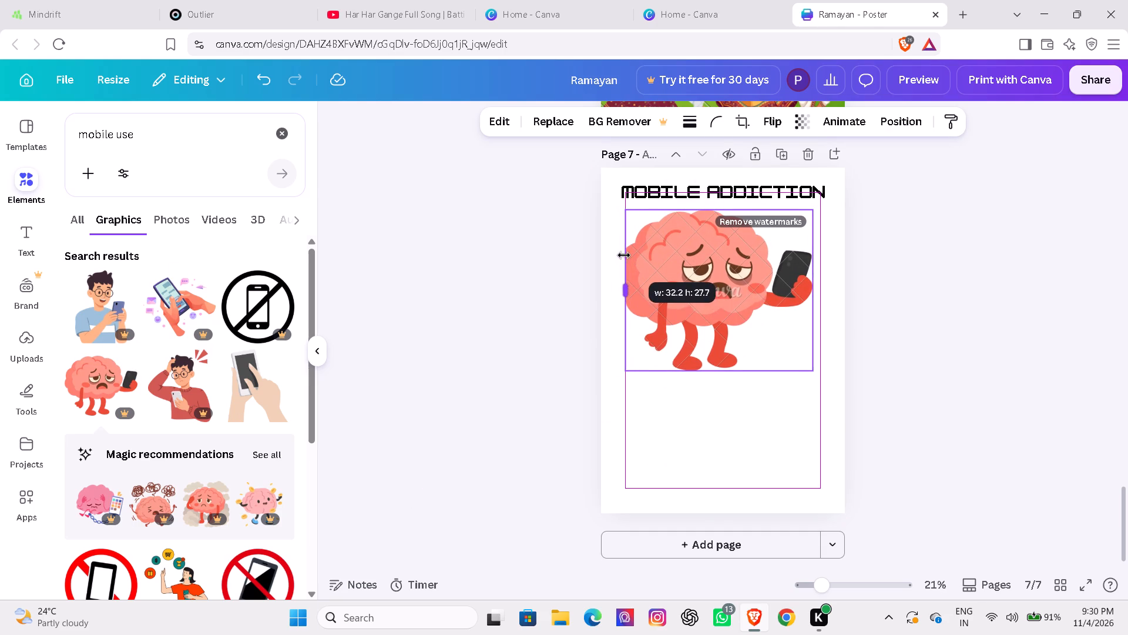
drag(624, 255, 614, 252)
drag(616, 207, 653, 287)
drag(713, 306, 637, 473)
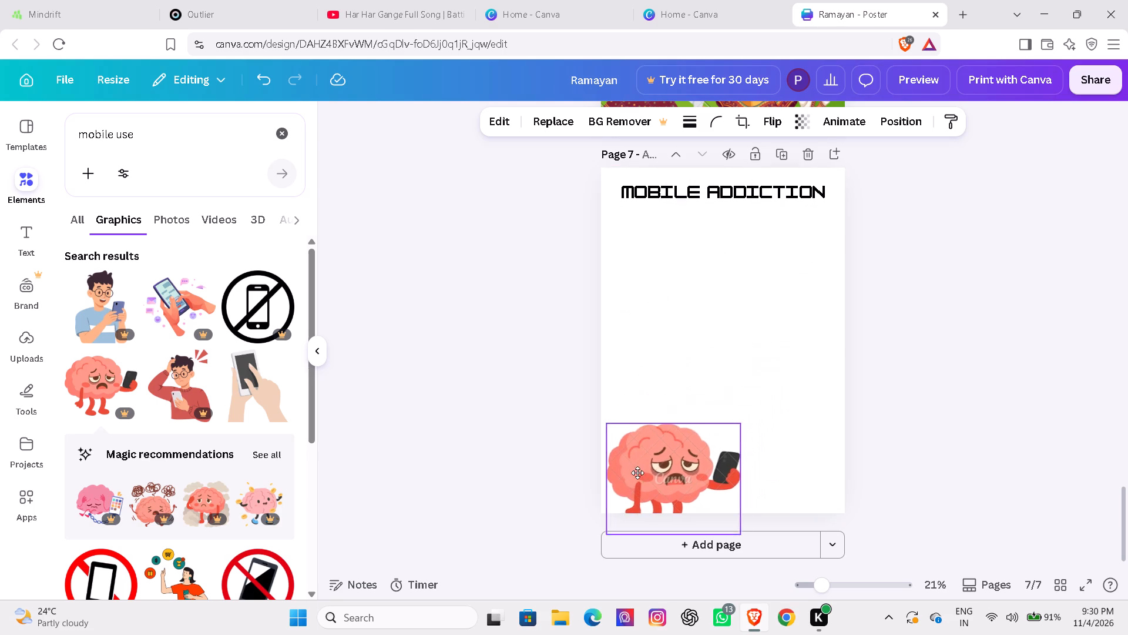
drag(637, 473, 640, 436)
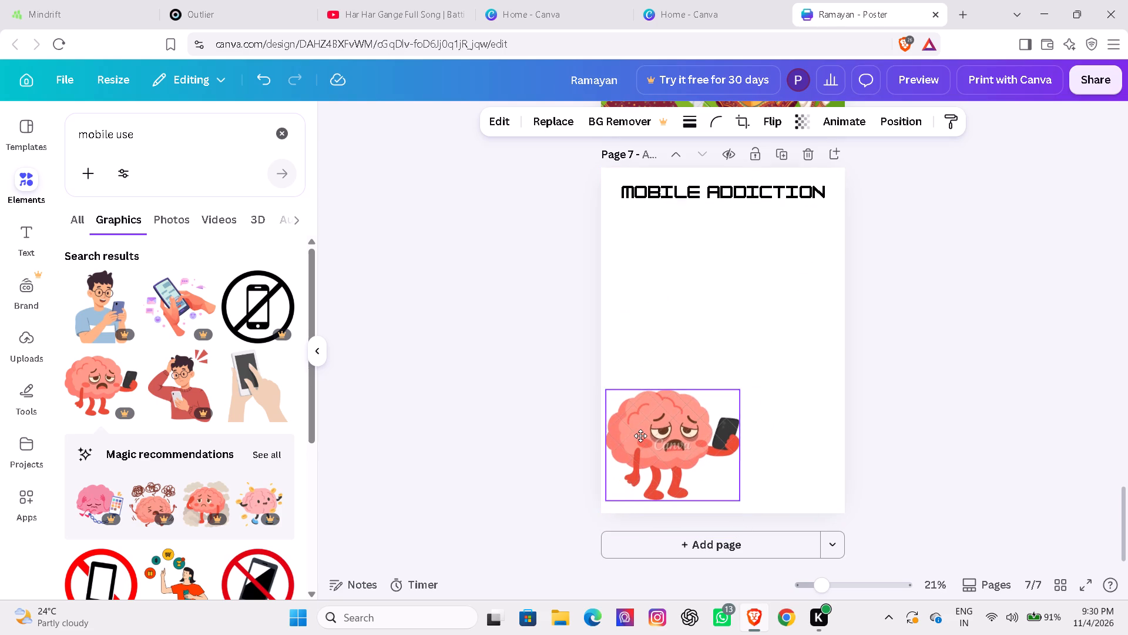
drag(640, 436, 643, 433)
click(899, 346)
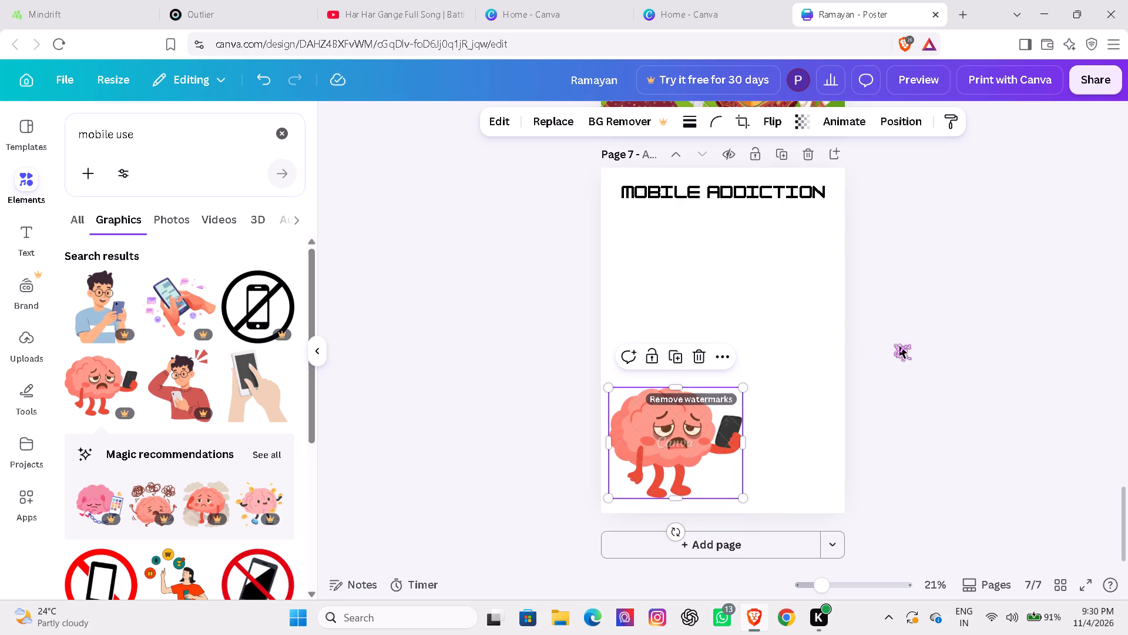
Add the black crossed-out phone graphic to page 7 and centre it directly below the "Mobile addiction" heading.
click(264, 295)
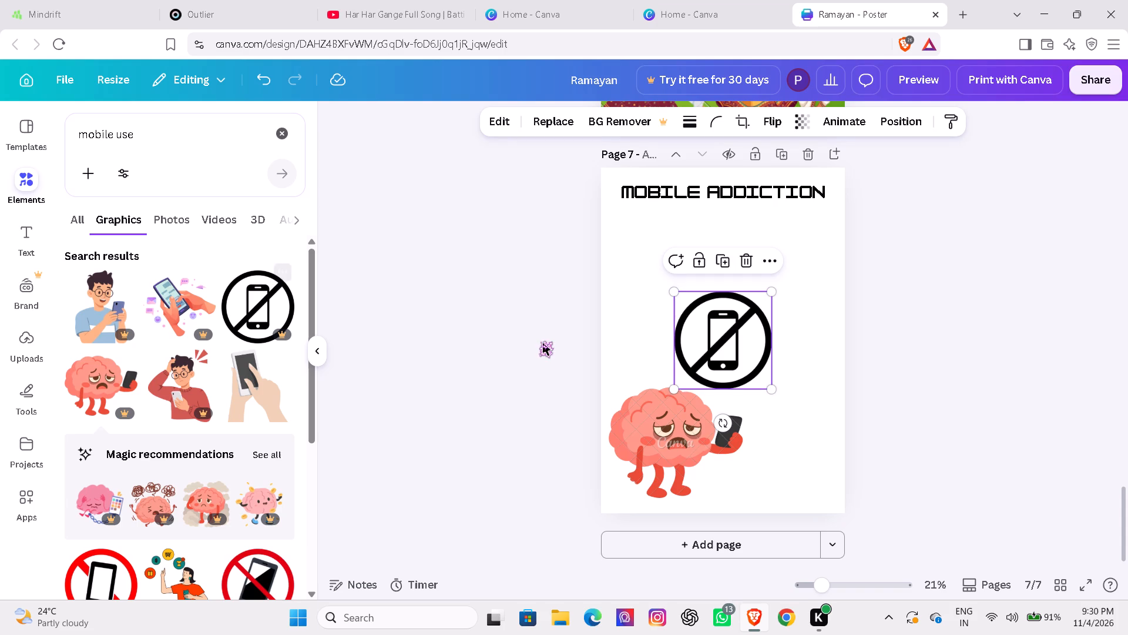
drag(728, 346, 729, 253)
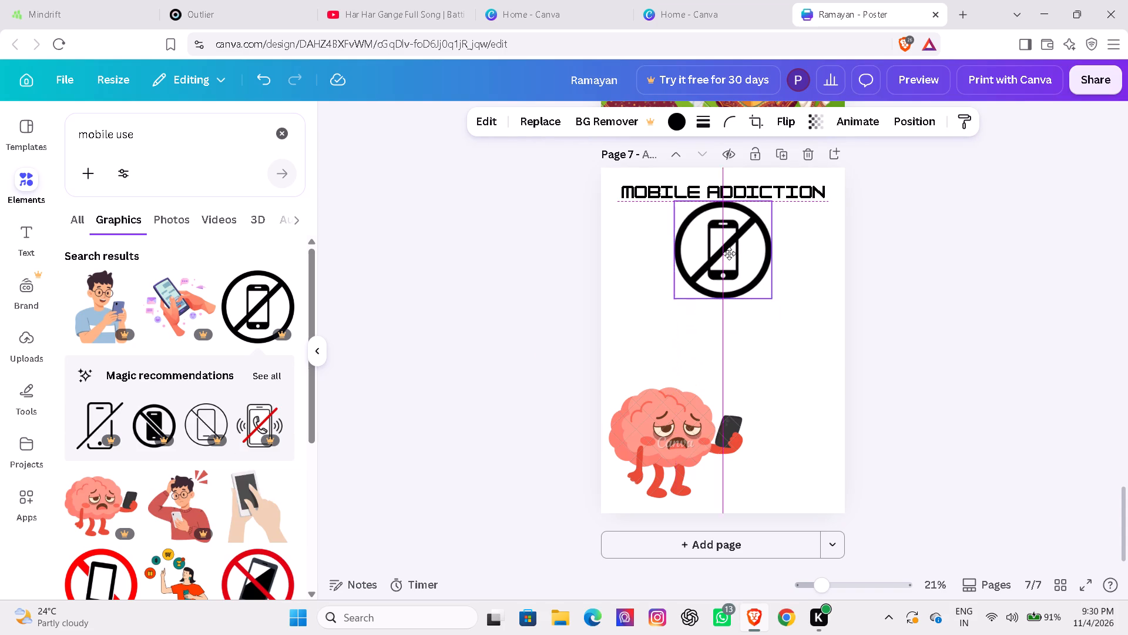
drag(729, 253, 726, 253)
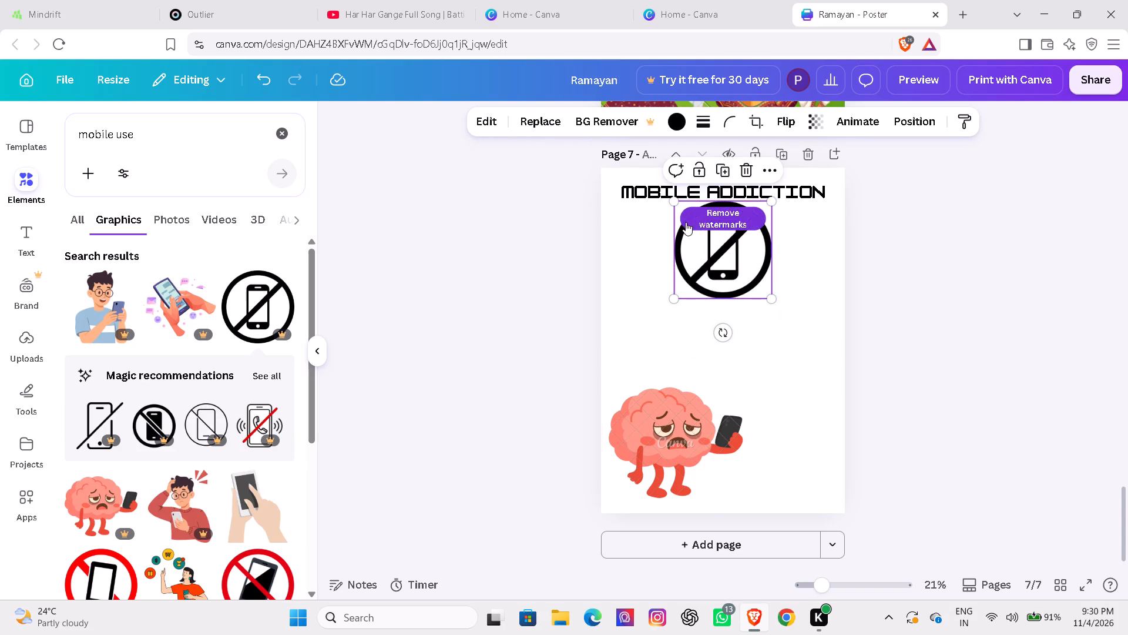
Move the "Mobile addiction" heading on page 7 sideways to the page's left edge.
drag(644, 198, 633, 198)
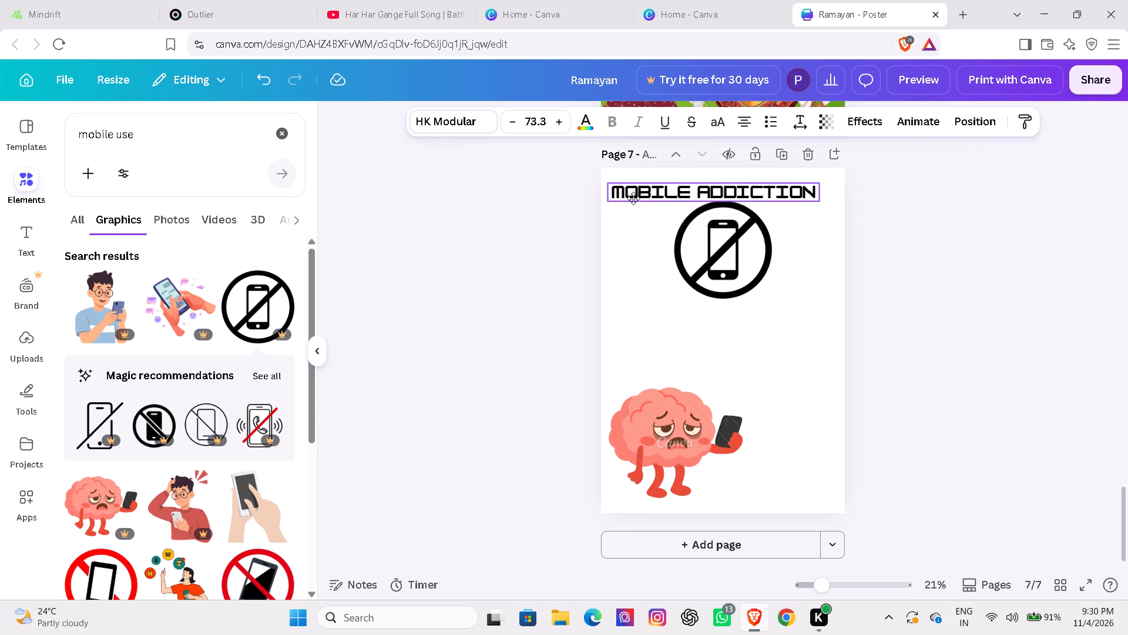
drag(633, 198, 630, 200)
Shrink the crossed-out phone graphic to about 9 by 9 and move it to page 7's upper-right corner, at the heading's end.
drag(708, 252, 707, 242)
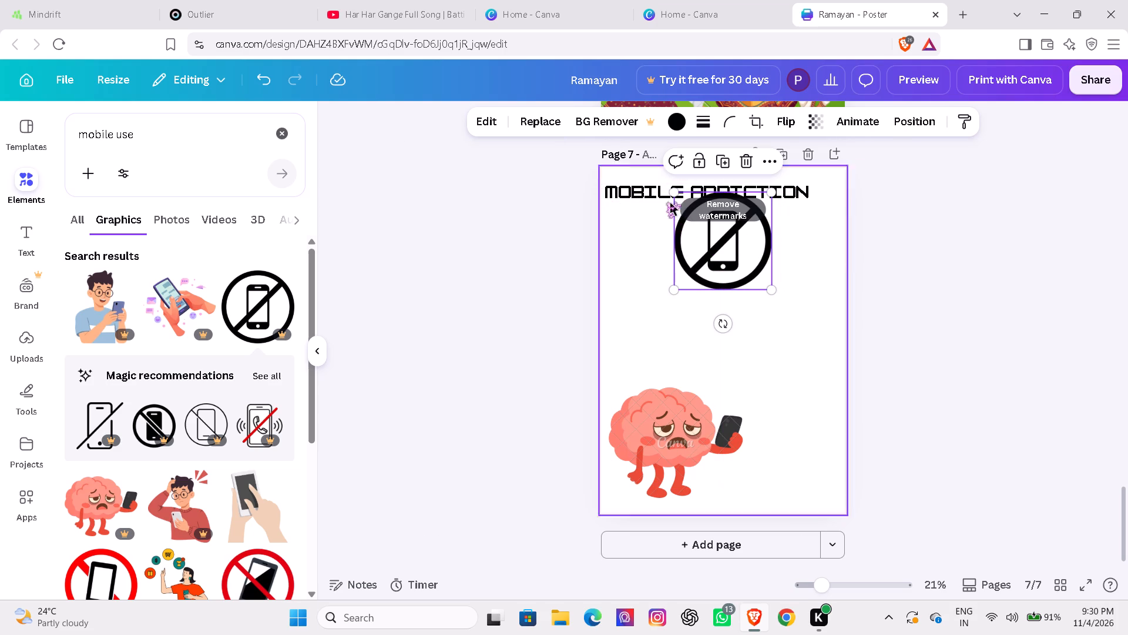
drag(674, 196, 714, 246)
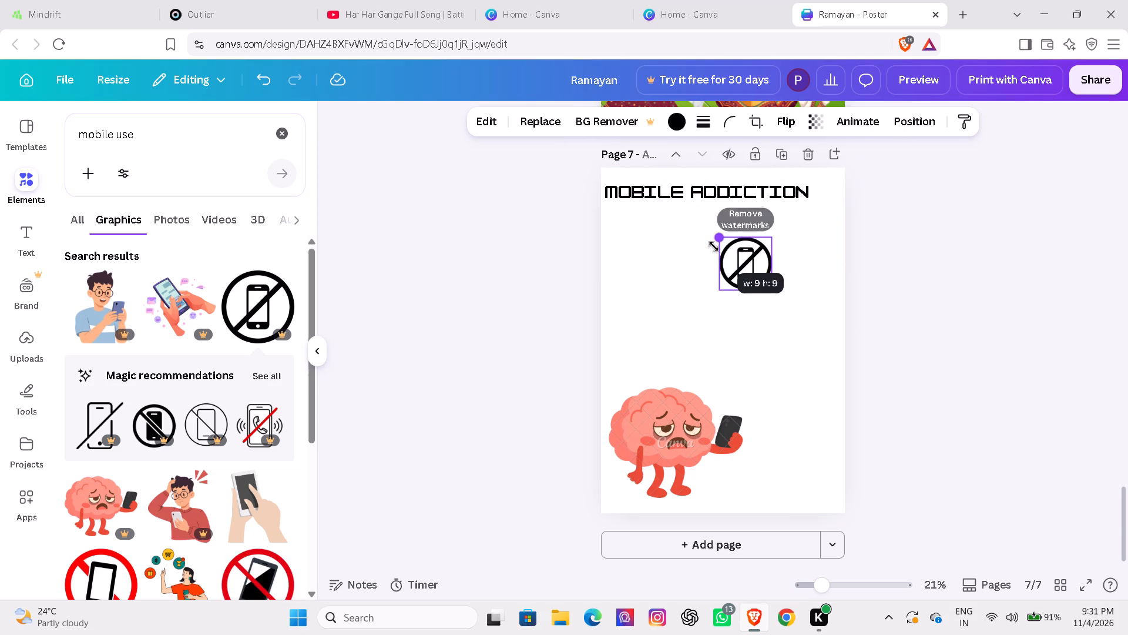
drag(714, 246, 713, 243)
drag(740, 270, 822, 205)
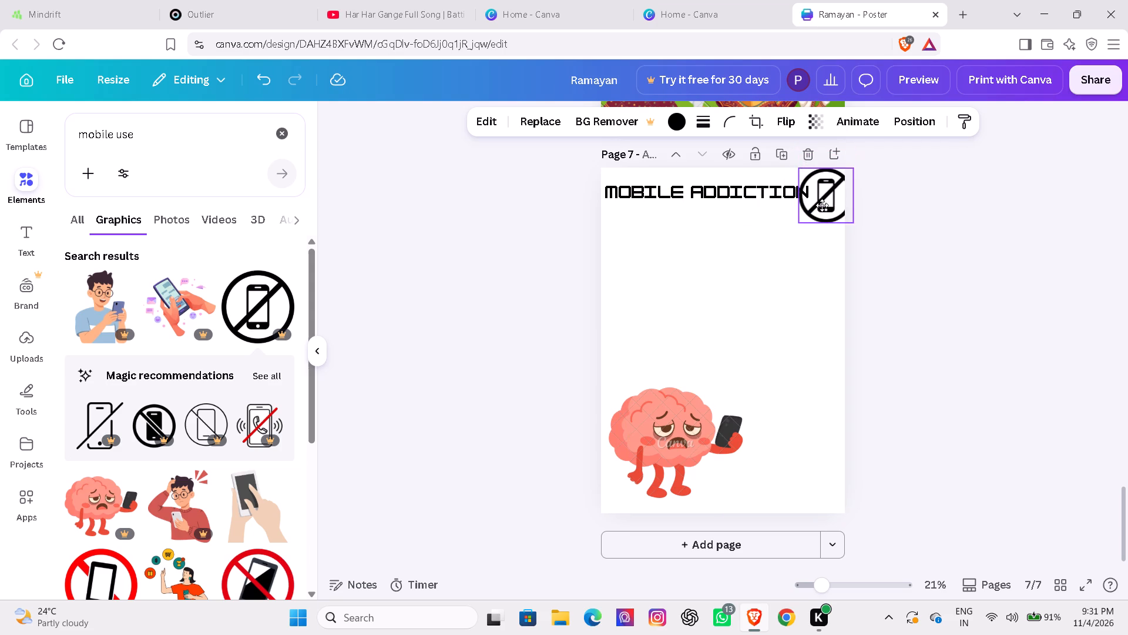
drag(822, 205, 808, 203)
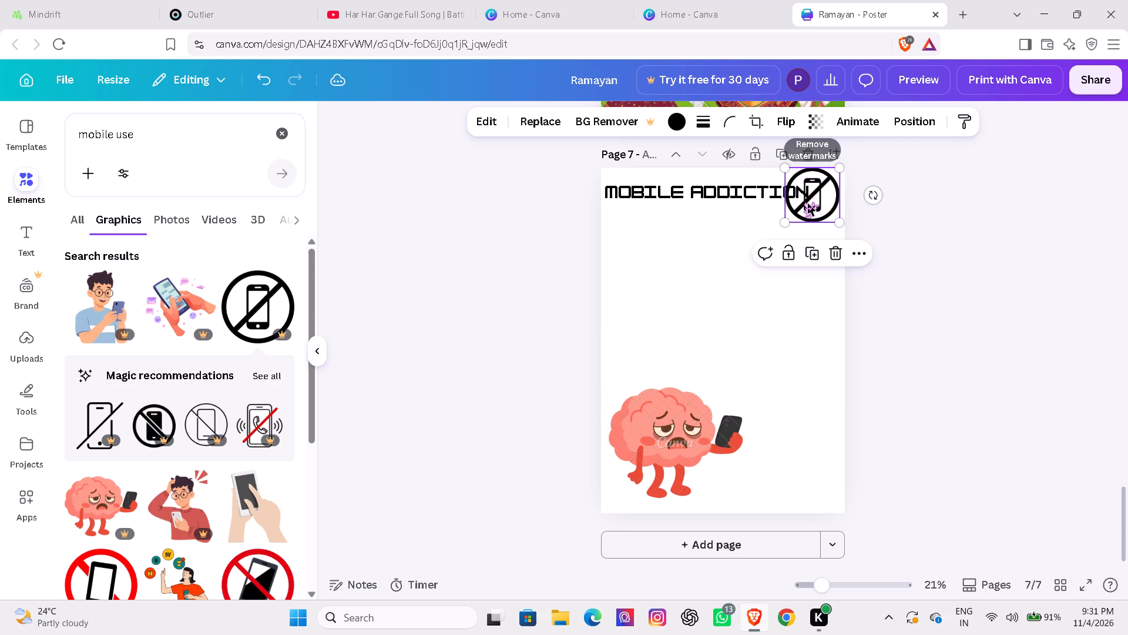
Reduce the "Mobile addiction" heading's font size to 66.3 and shift it left so its text starts at the page edge.
click(757, 192)
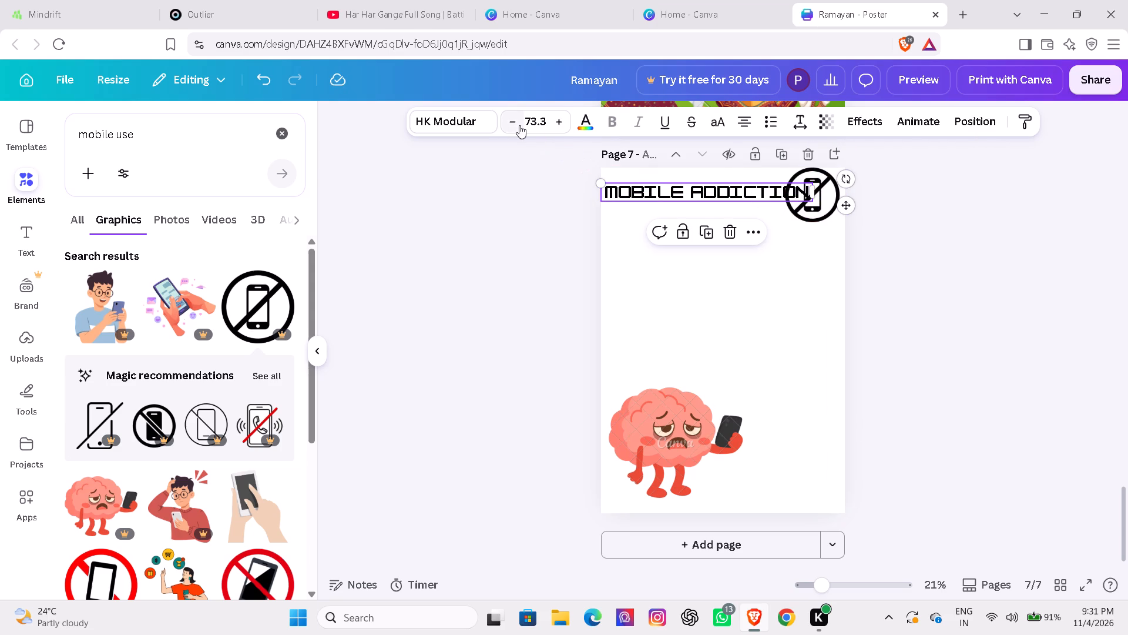
click(515, 125)
click(515, 125)
double_click(515, 125)
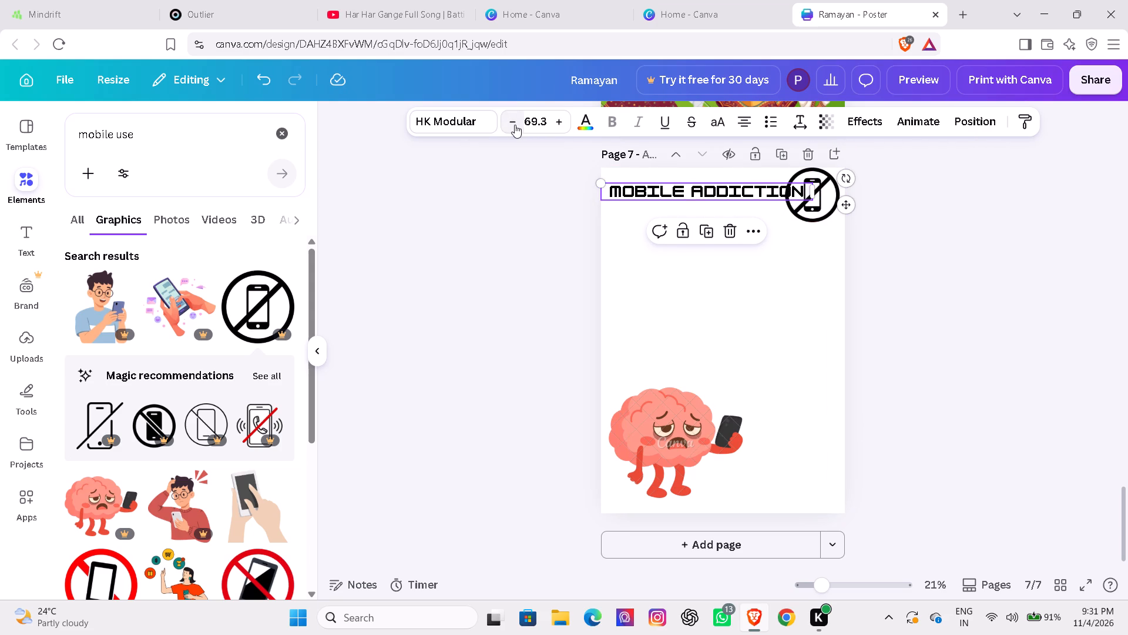
double_click(515, 125)
click(515, 125)
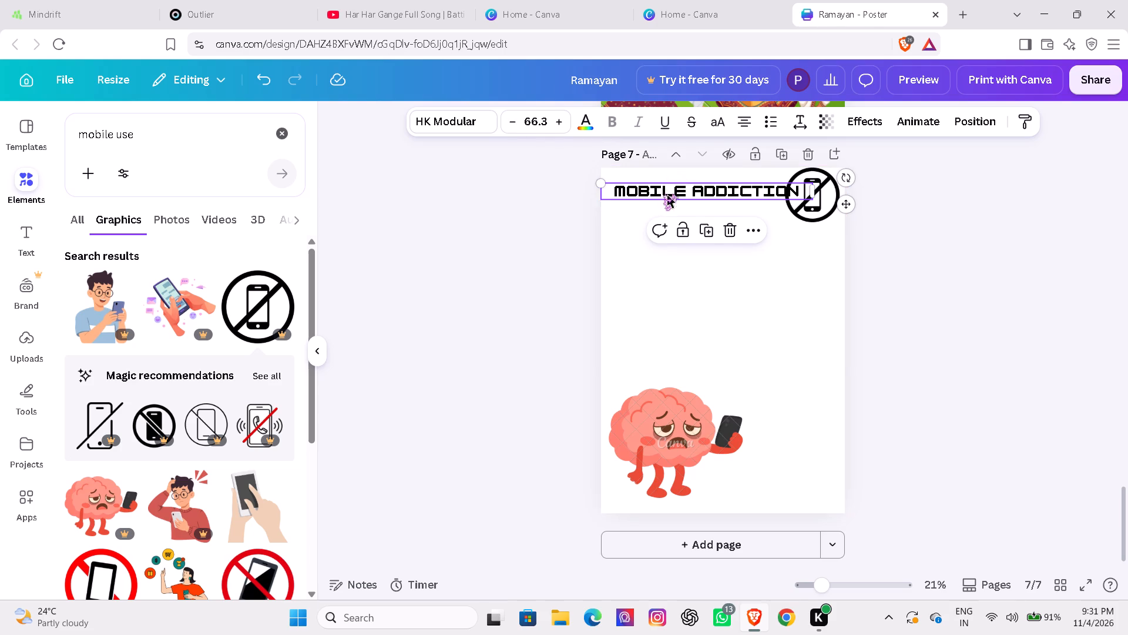
click(626, 210)
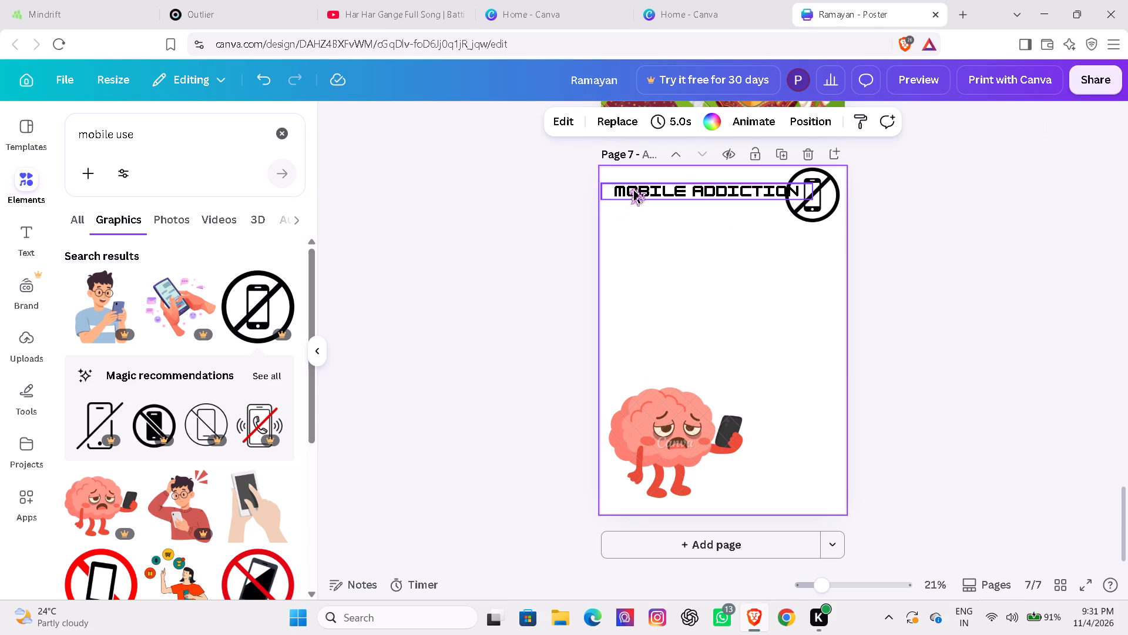
drag(633, 190, 621, 190)
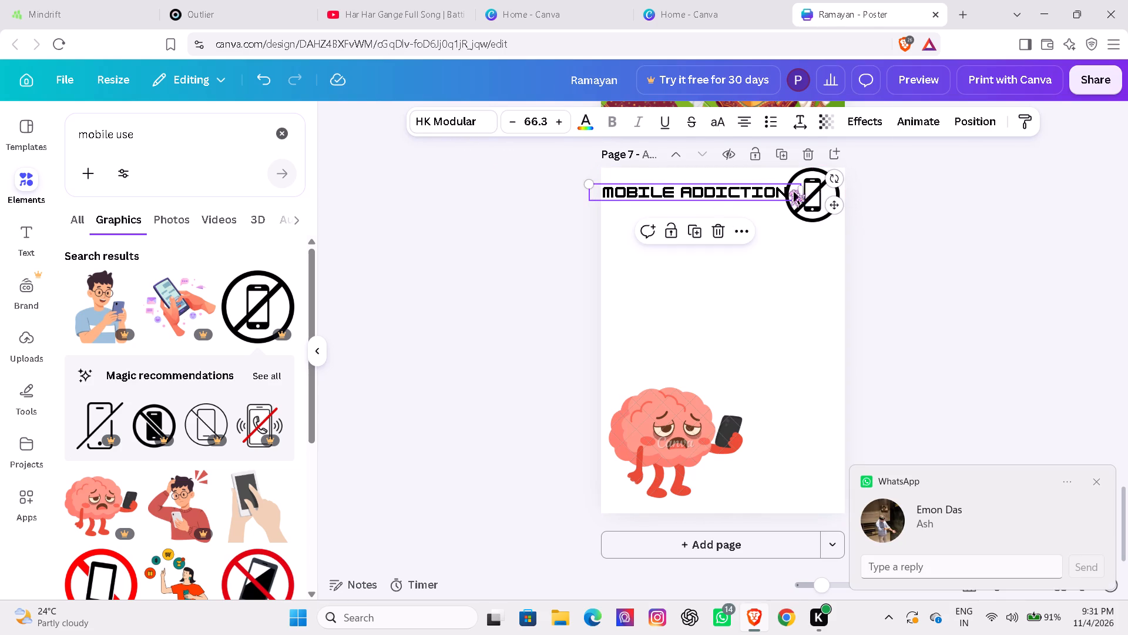
Nudge the crossed-out phone graphic right into page 7's upper-right corner, just clear of the end of the heading.
click(811, 194)
drag(821, 193, 827, 192)
click(992, 289)
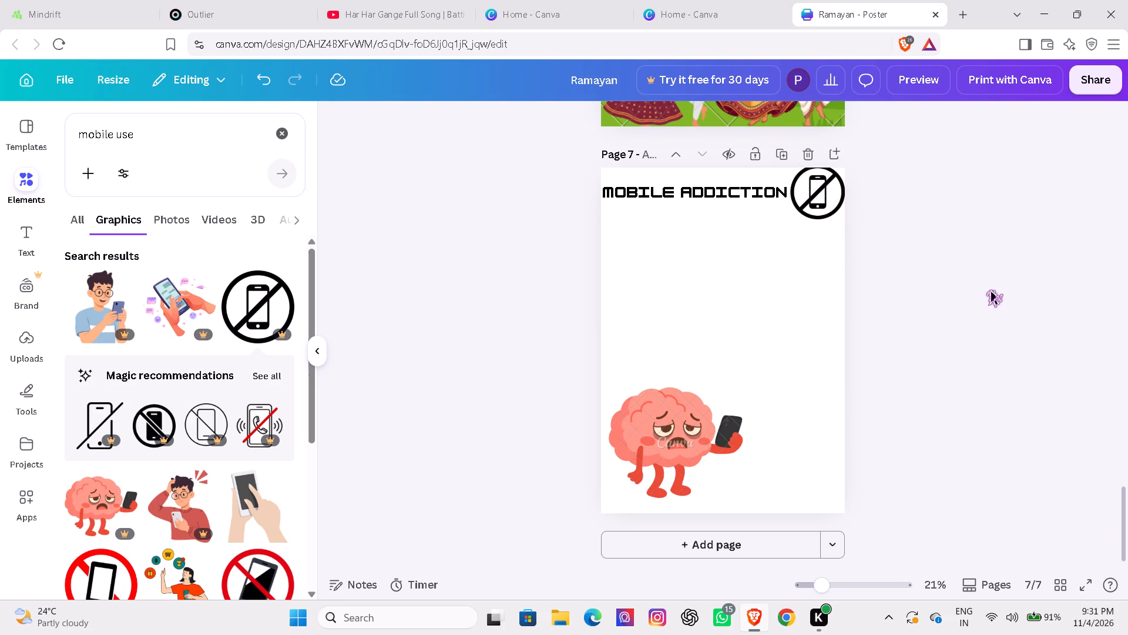
click(825, 201)
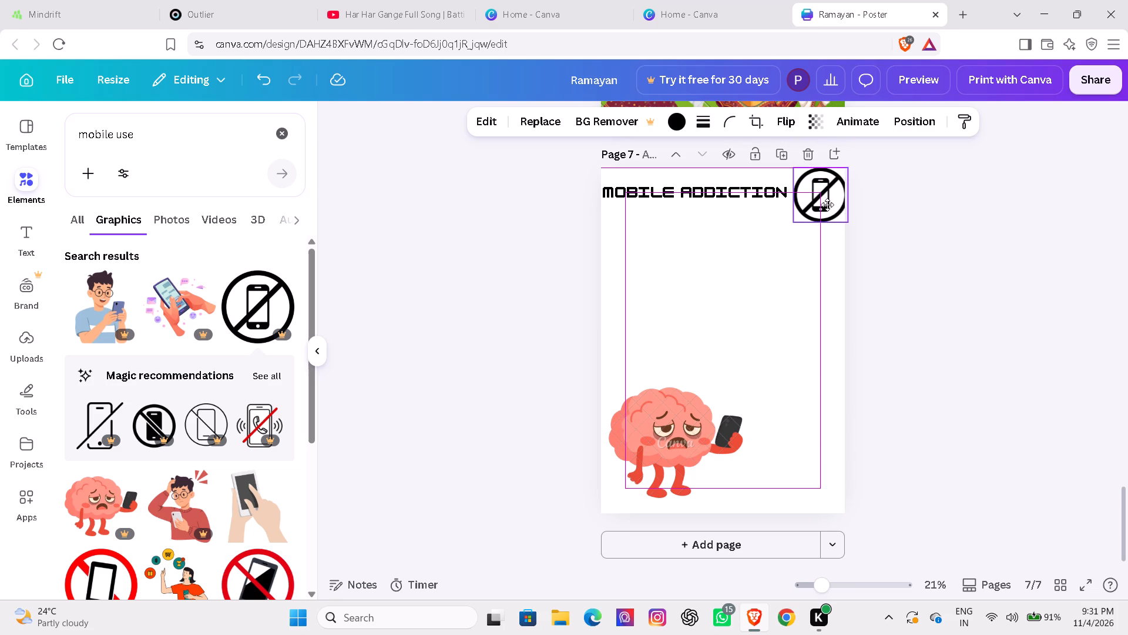
click(931, 230)
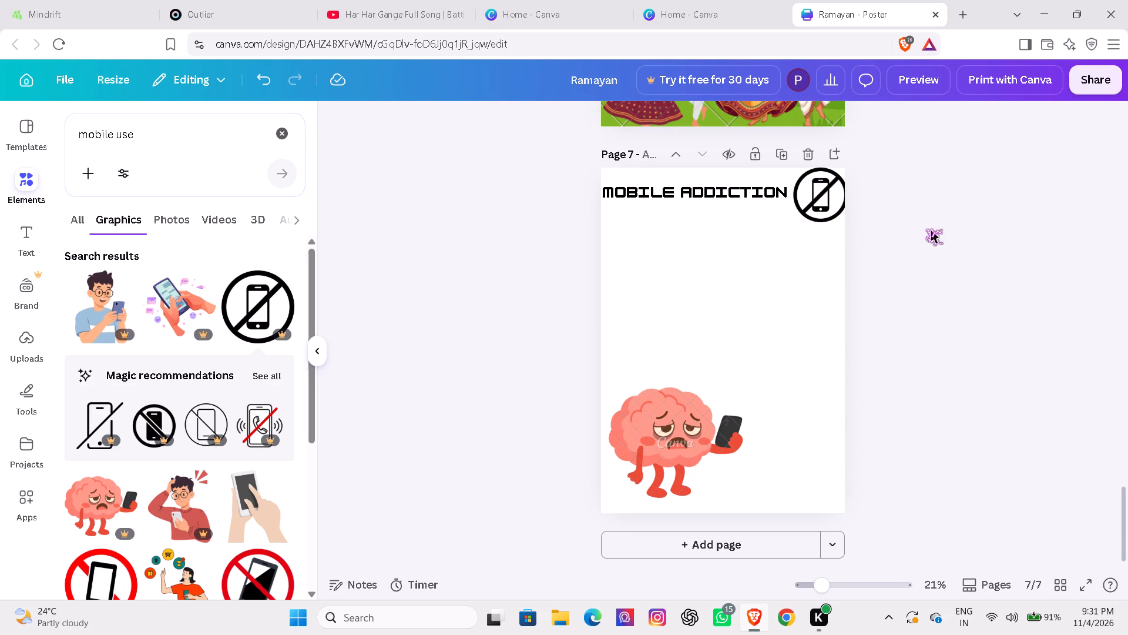
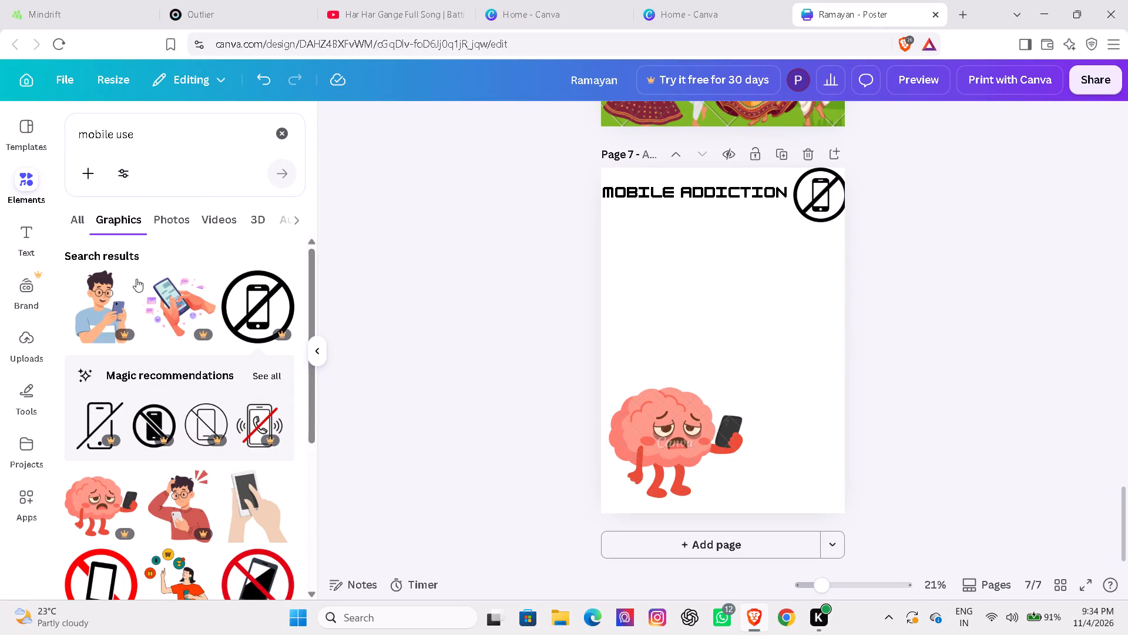
Add the worried man in a red sweater holding a phone to page 7, shrink it to over a third of the page's width, and place it beside the brain.
click(199, 495)
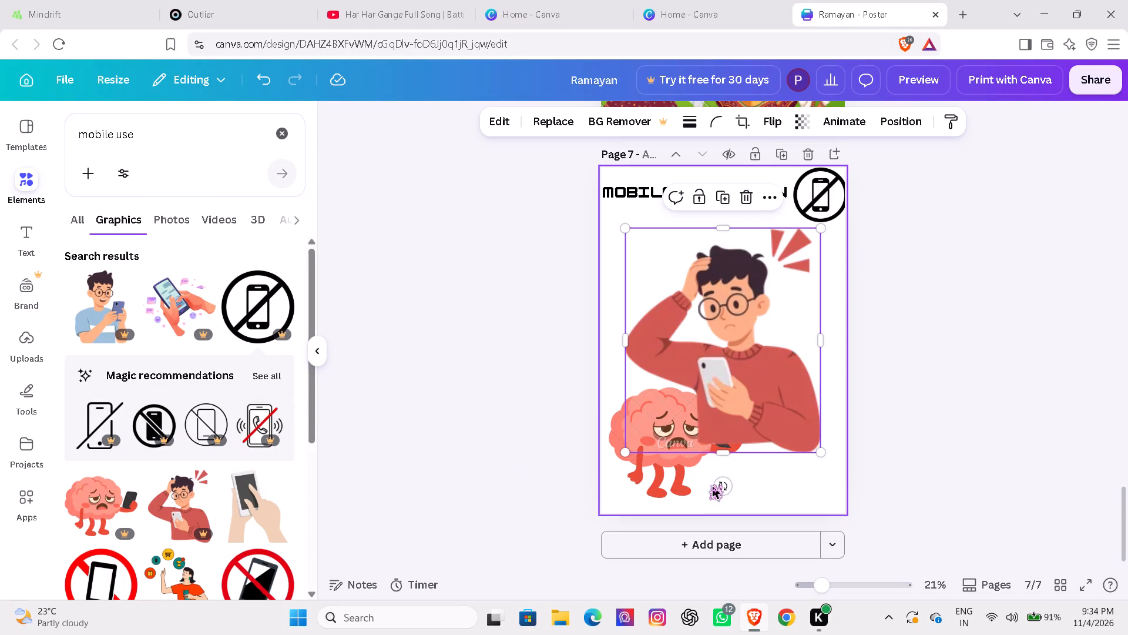
drag(629, 227, 689, 313)
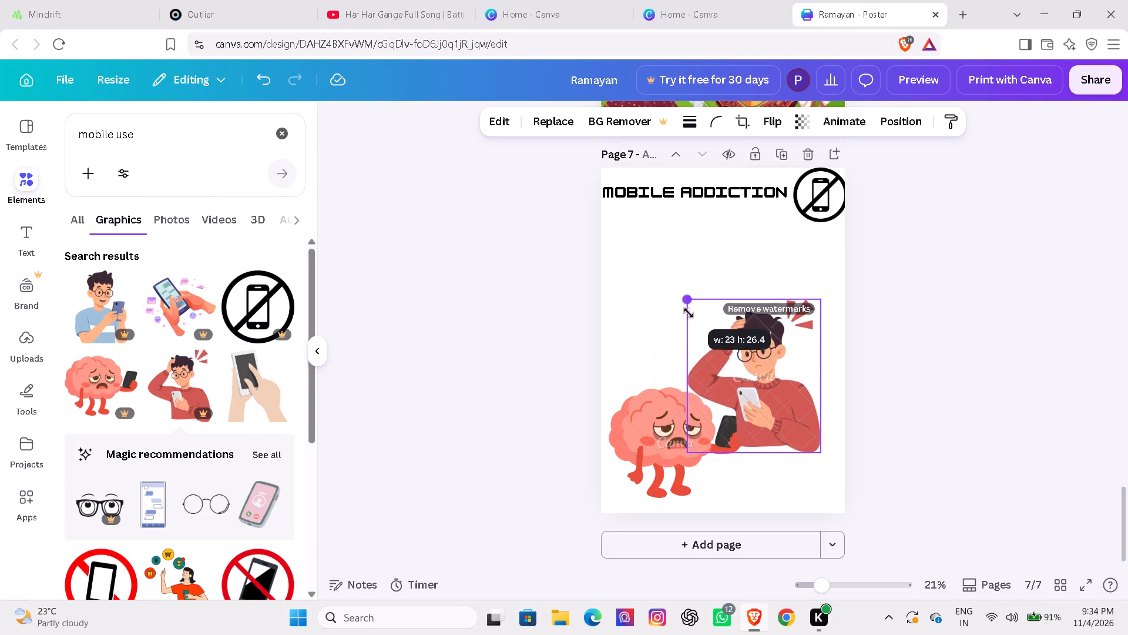
drag(689, 313, 706, 371)
drag(759, 391, 781, 466)
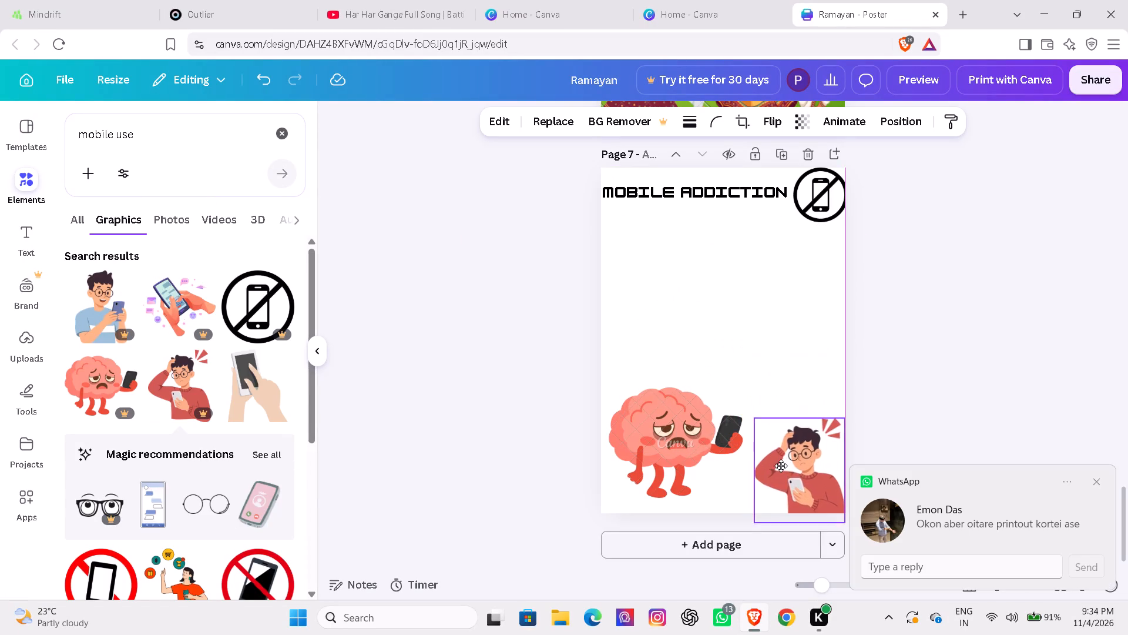
drag(781, 466, 770, 443)
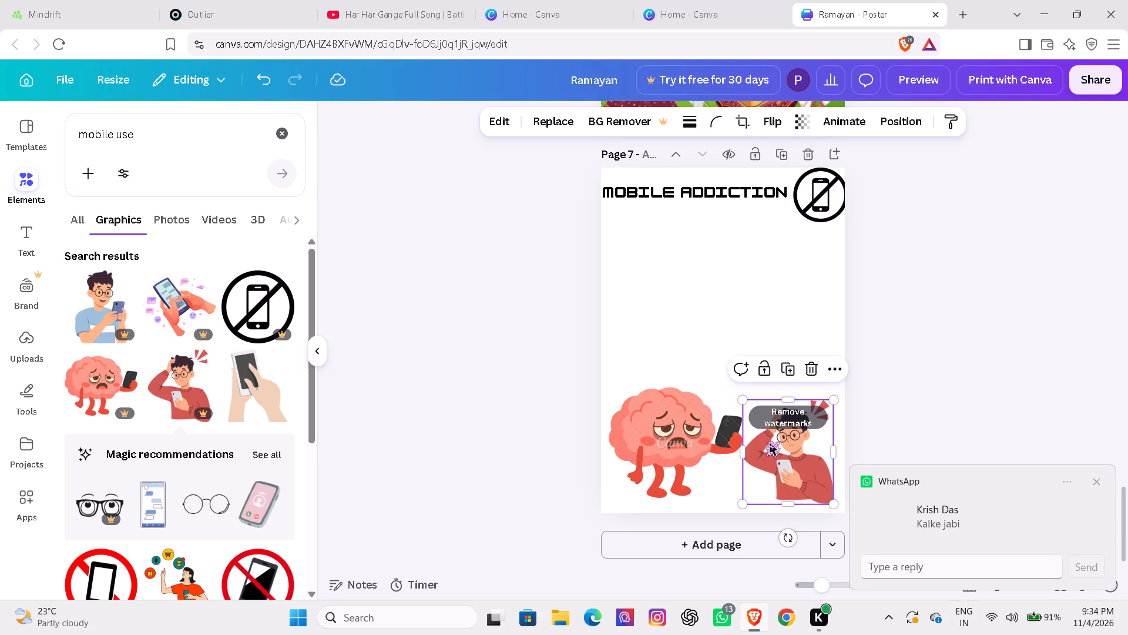
drag(766, 442, 766, 430)
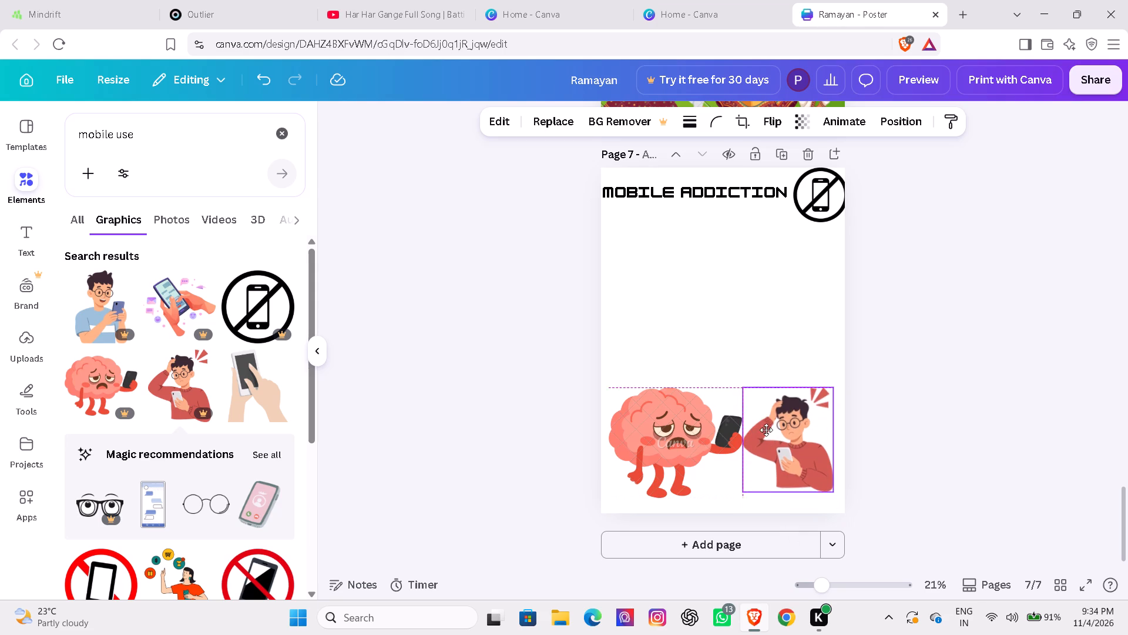
drag(766, 430, 765, 433)
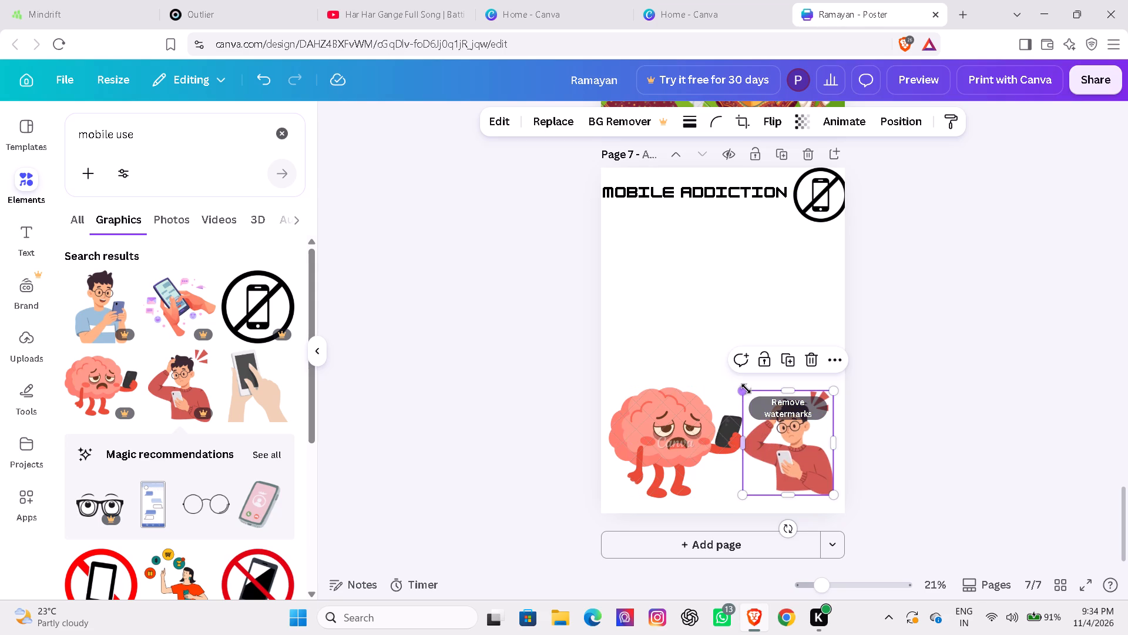
drag(746, 392, 739, 392)
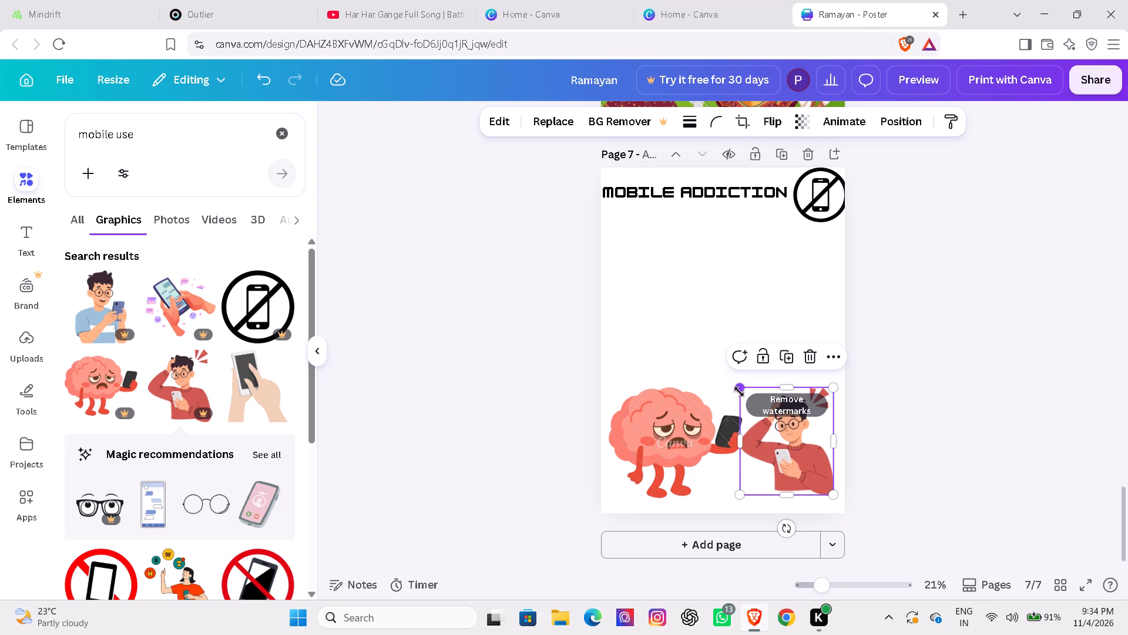
click(764, 424)
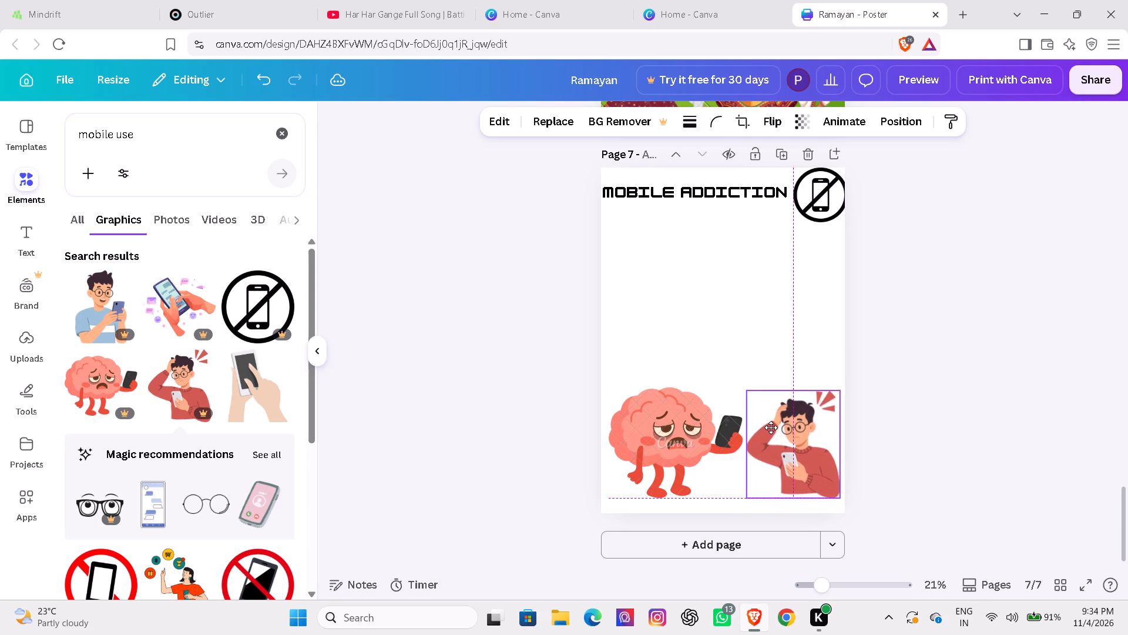
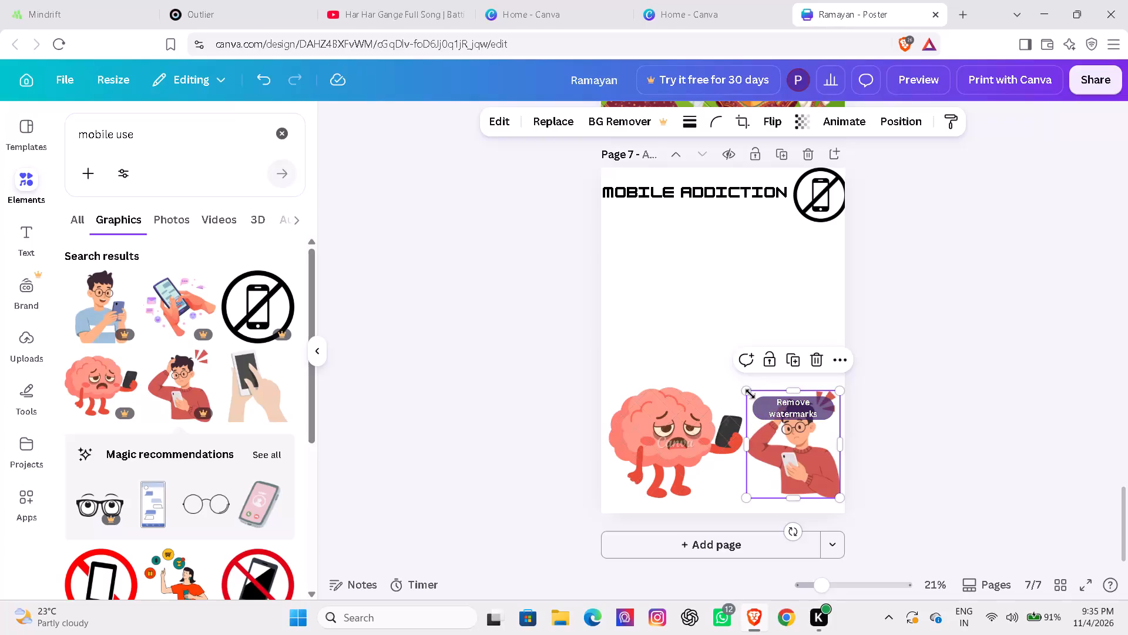
Slightly enlarge the worried man with a phone on page 7 so that he sits right beside the sad brain graphic.
click(747, 390)
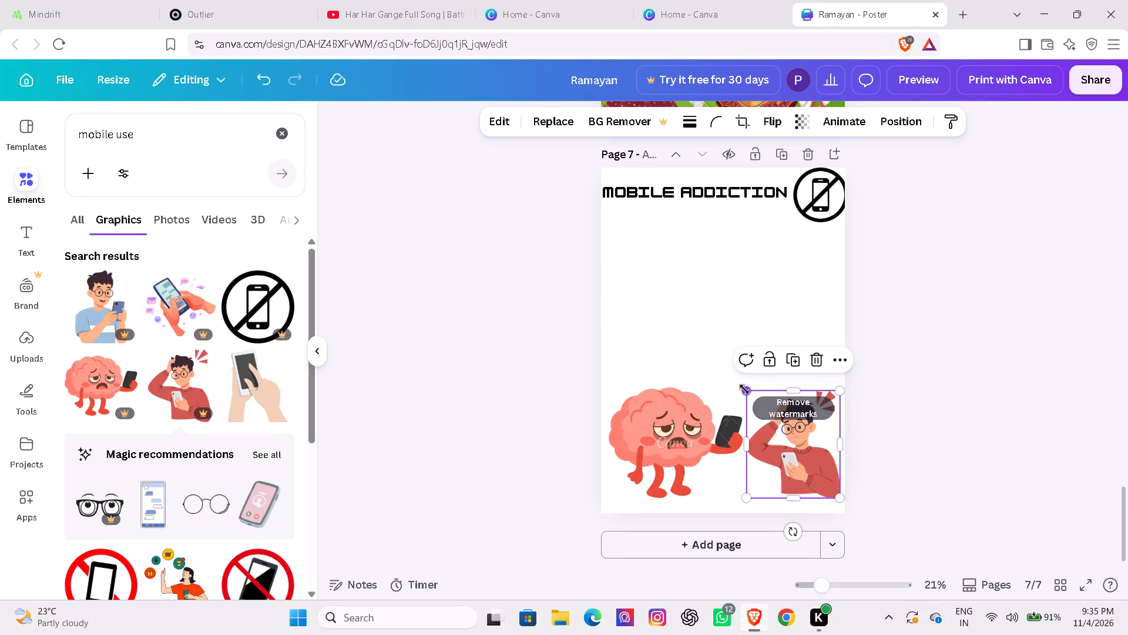
drag(746, 393, 741, 389)
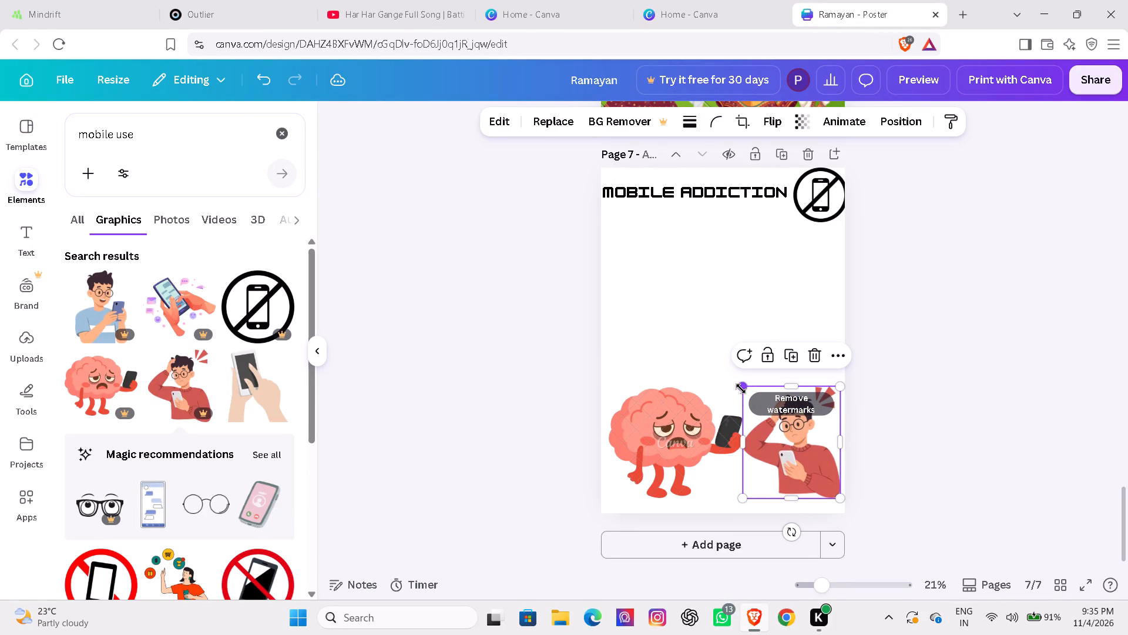
click(949, 387)
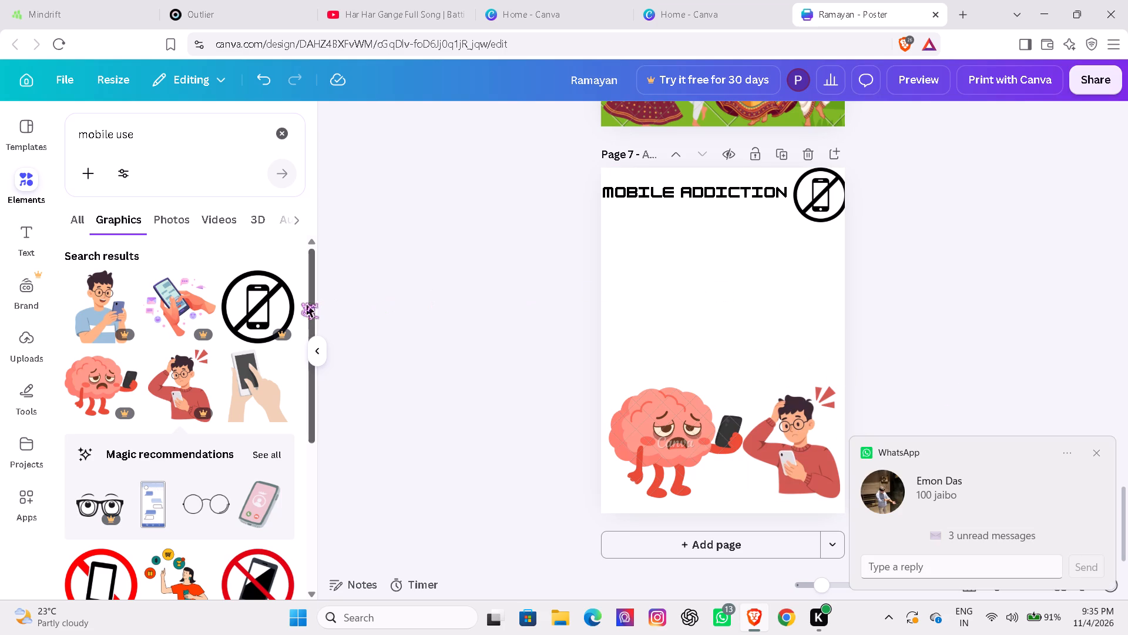
Browse further through the "mobile use" graphics results for another illustration for page 7.
drag(312, 312, 312, 329)
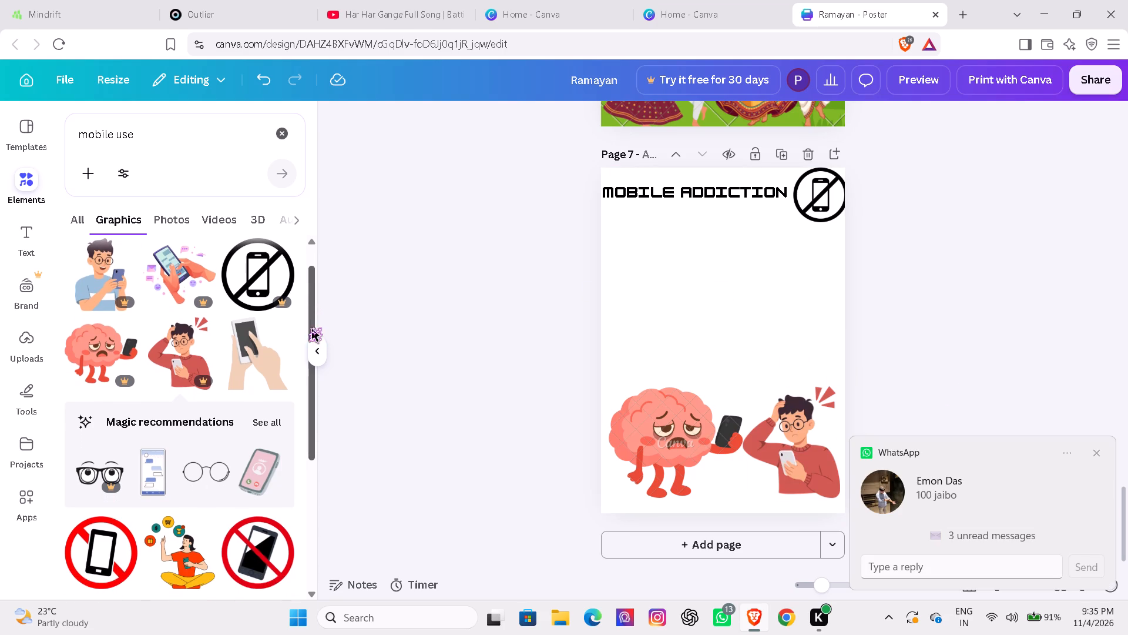
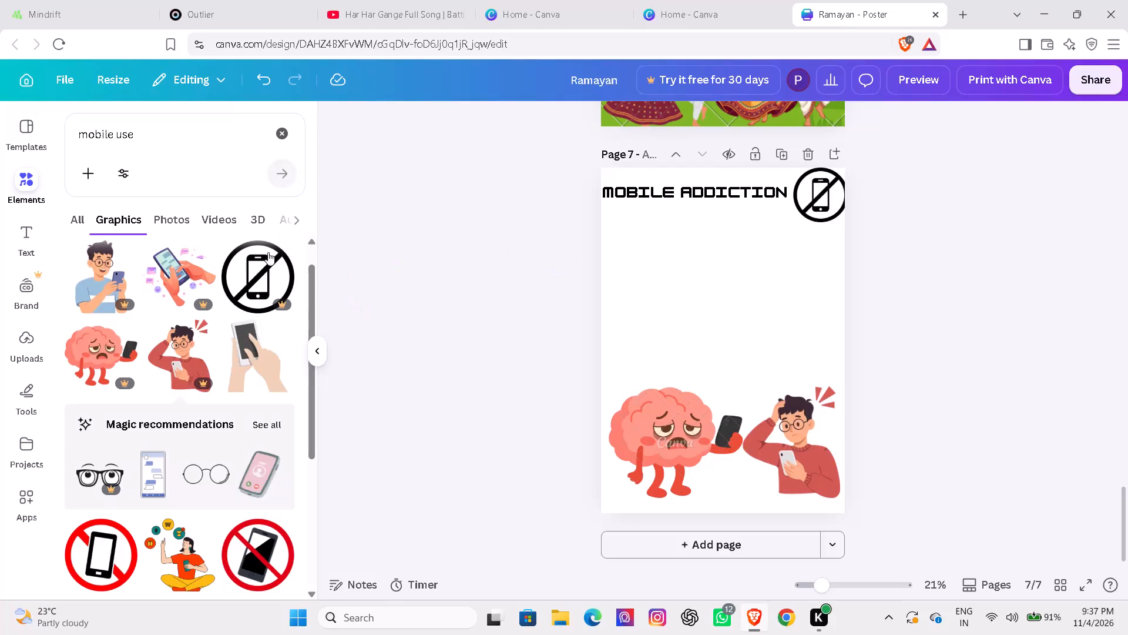
Search the graphics library for "mobile addict".
click(155, 149)
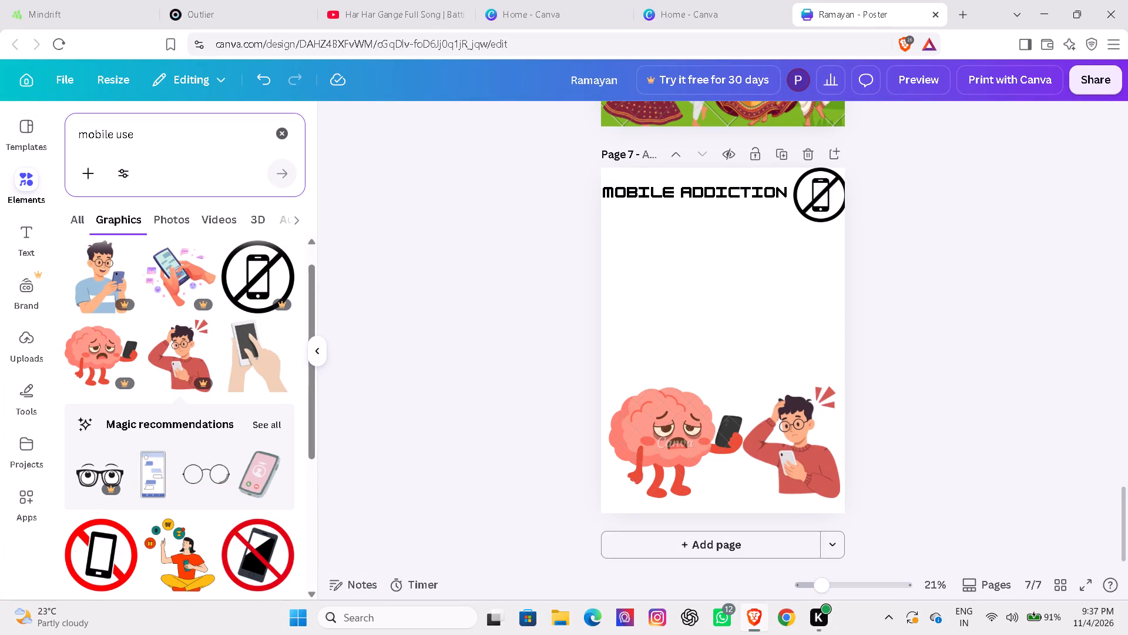
click(167, 140)
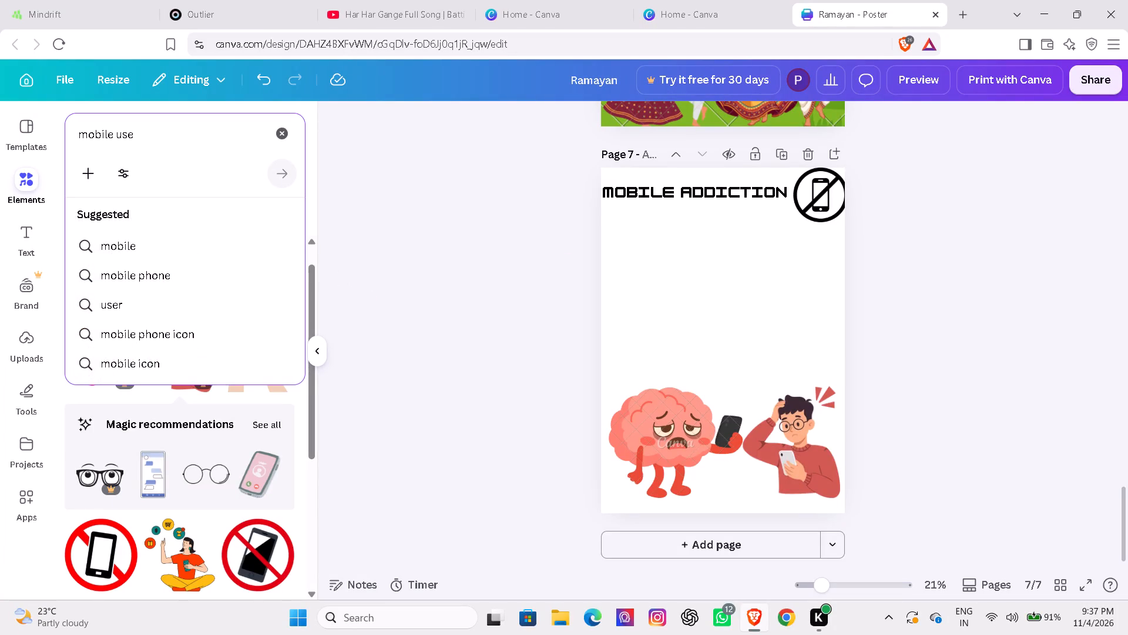
key(BackSpace)
key(BackSpace)
key(BackSpace)
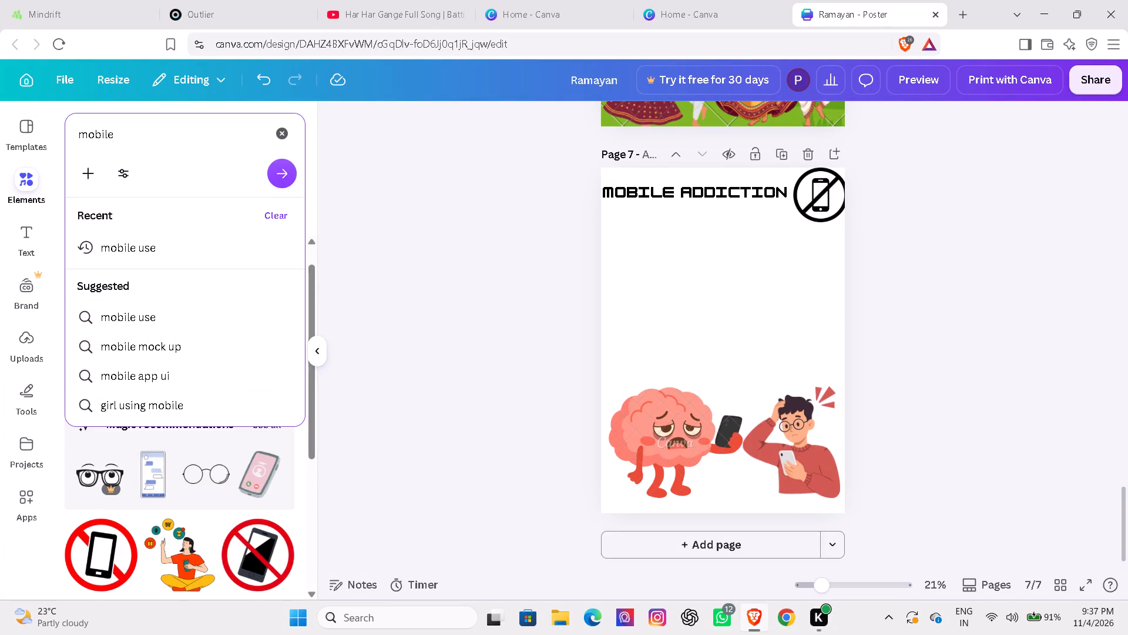
text(addicr)
key(BackSpace)
key(t)
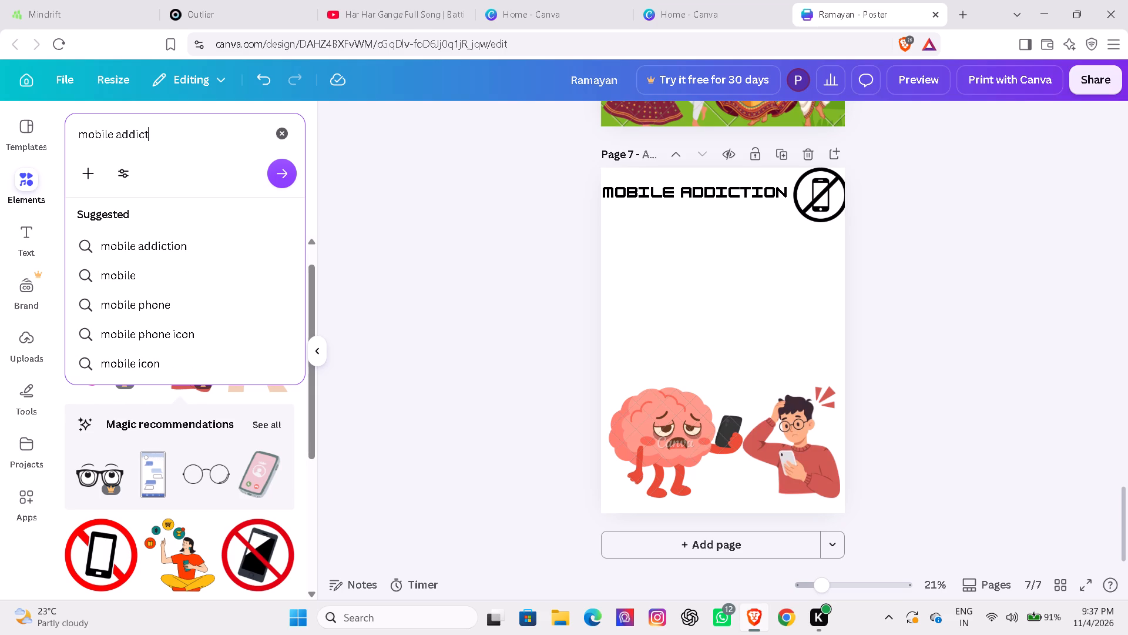
key(Return)
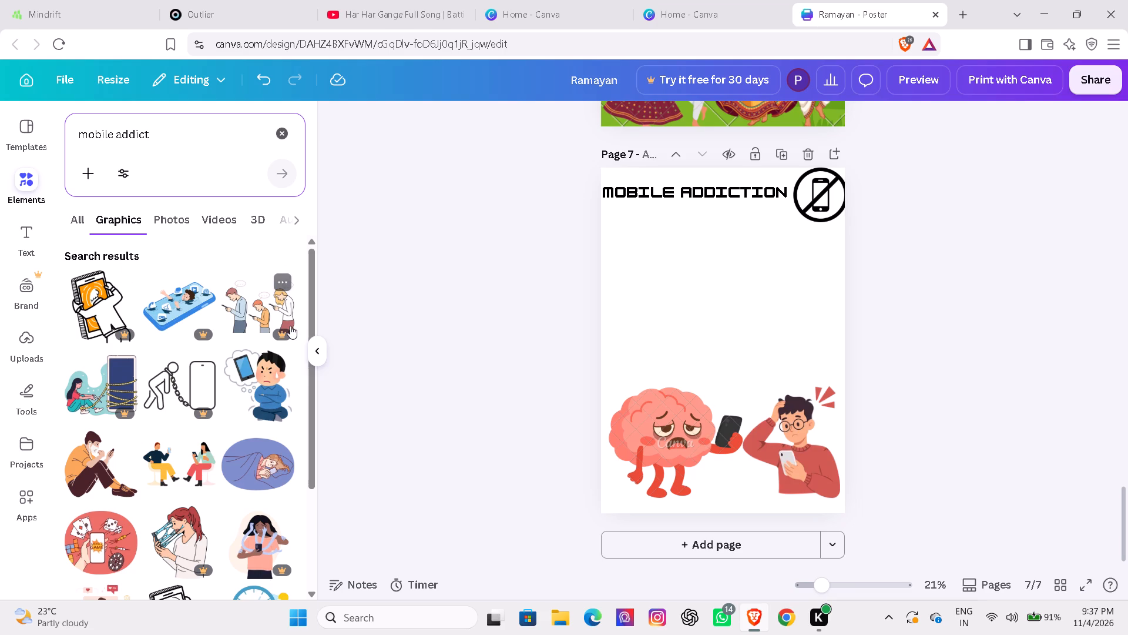
Delete the graphic of the stressed man in a red sweater holding a phone from page 7.
click(761, 444)
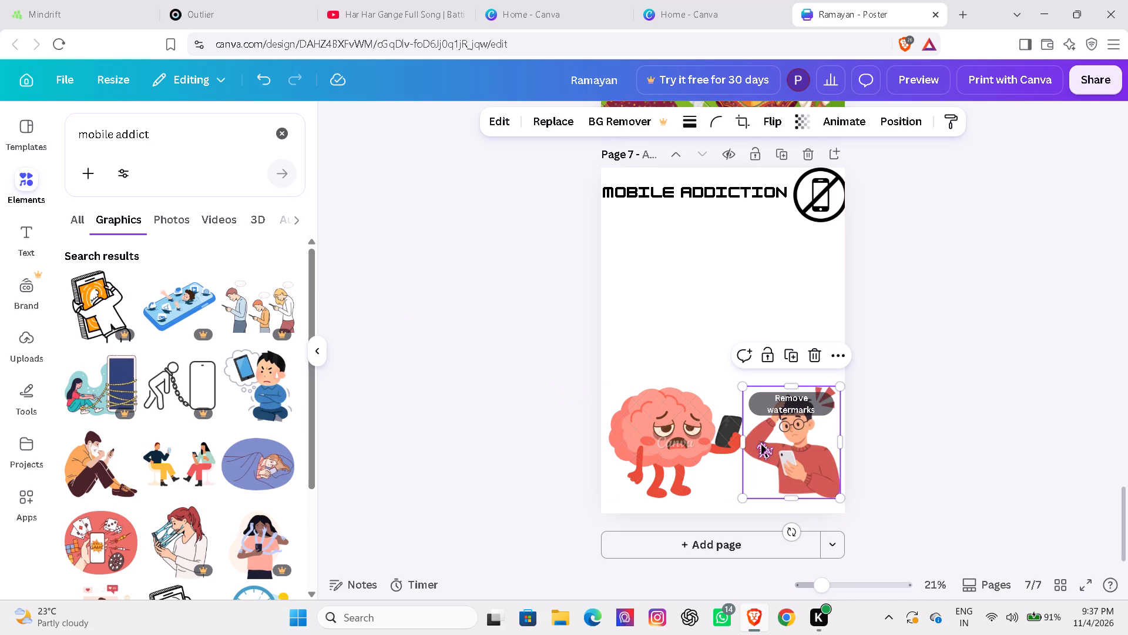
click(815, 352)
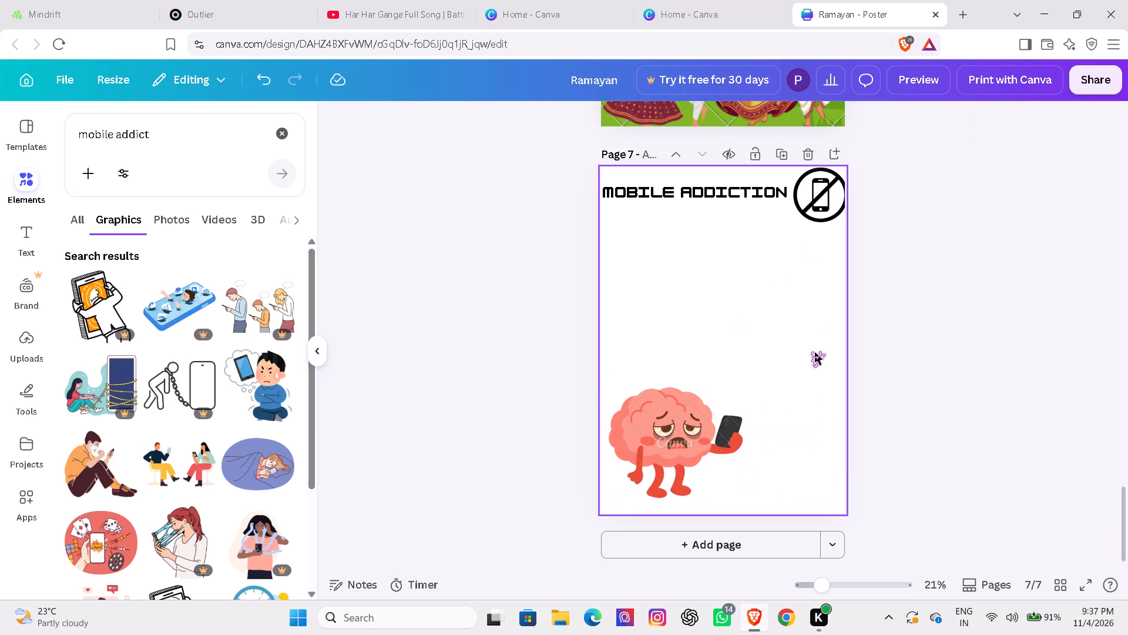
Add the graphic of three people looking at their phones to page 7, place it in the lower-right area, and shrink it slightly.
click(253, 310)
drag(738, 355, 780, 461)
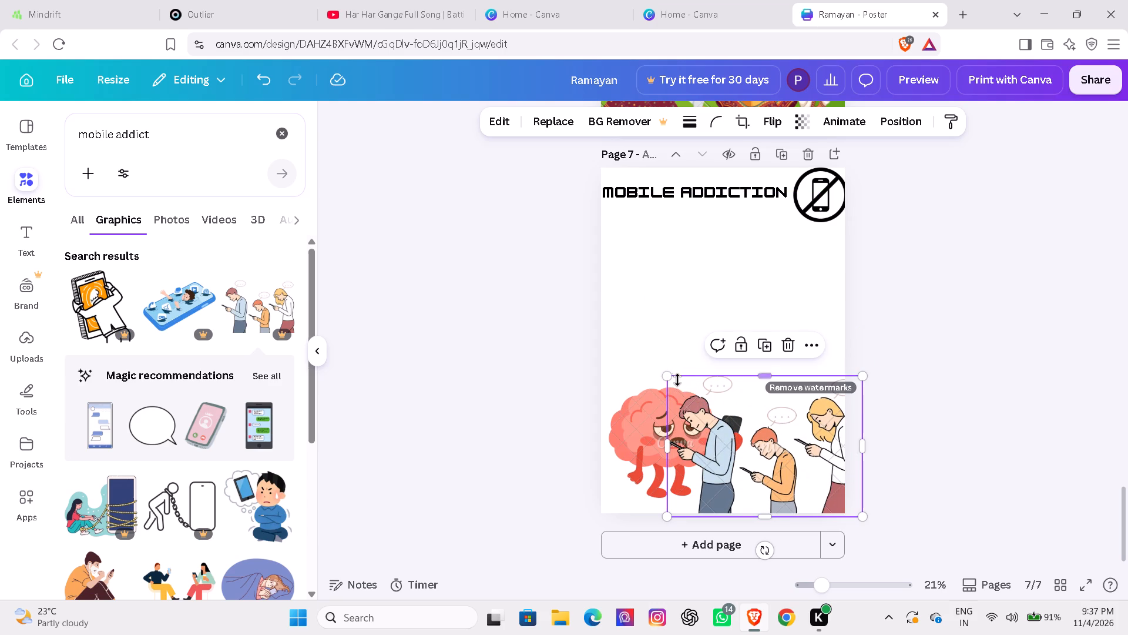
drag(670, 376, 703, 405)
Shrink the sad brain graphic to about a third of the page's width and place it at the page's lower-left edge.
drag(634, 414, 613, 425)
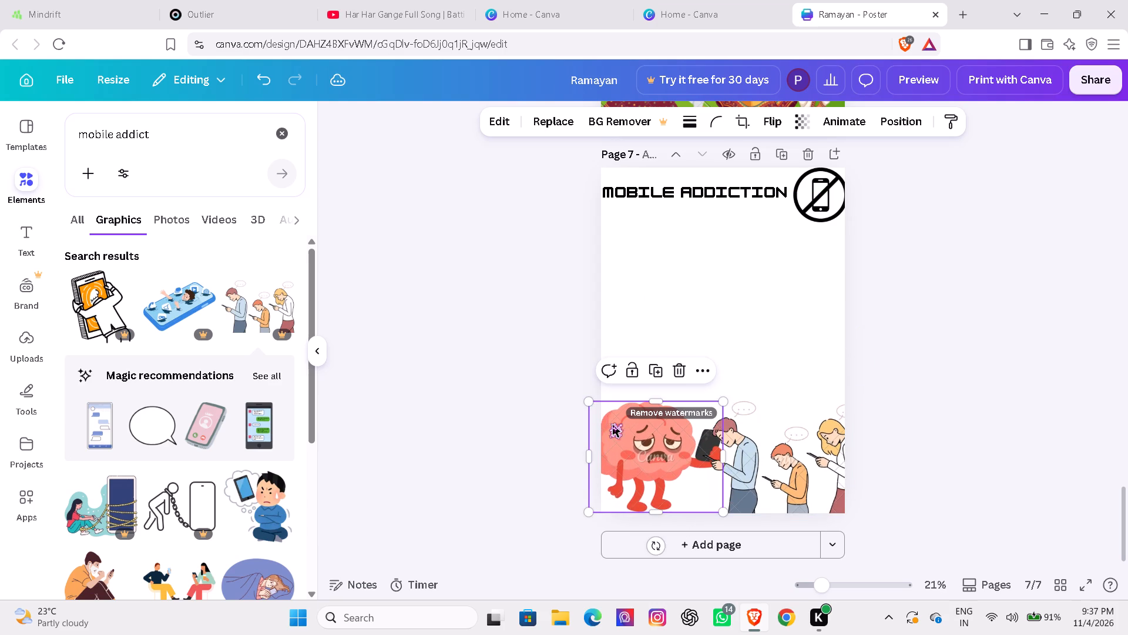
drag(620, 425, 627, 431)
drag(595, 406, 622, 429)
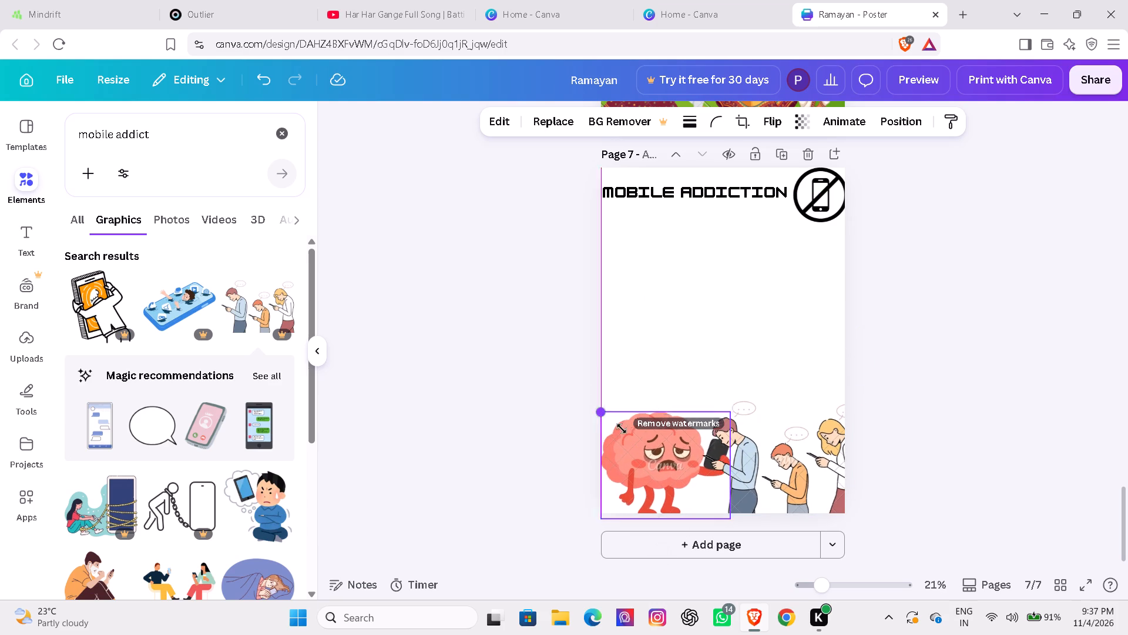
drag(622, 429, 626, 482)
drag(662, 486, 608, 469)
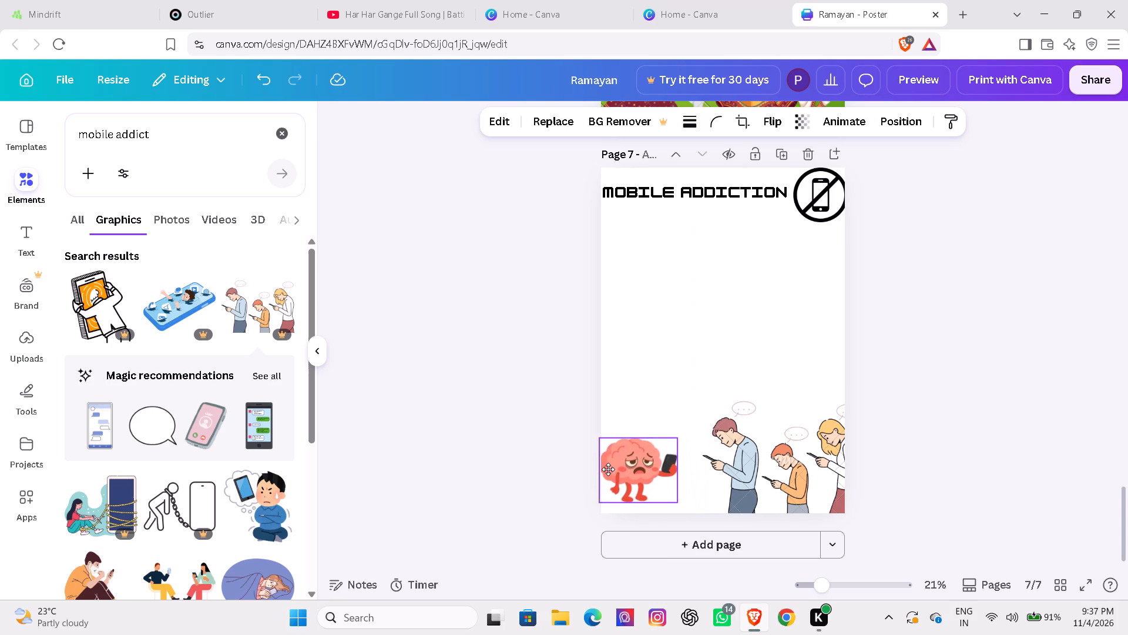
drag(608, 469, 606, 469)
Move the three phone users graphic fully onto page 7, beside the brain and near the page's bottom edge.
drag(733, 460, 706, 450)
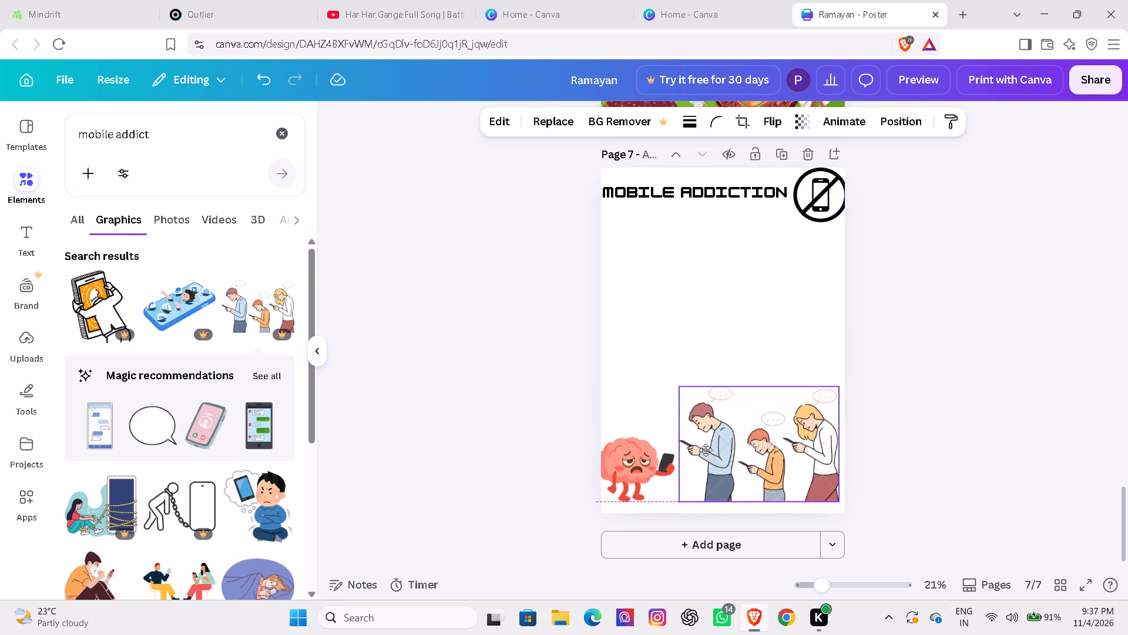
drag(706, 450, 699, 454)
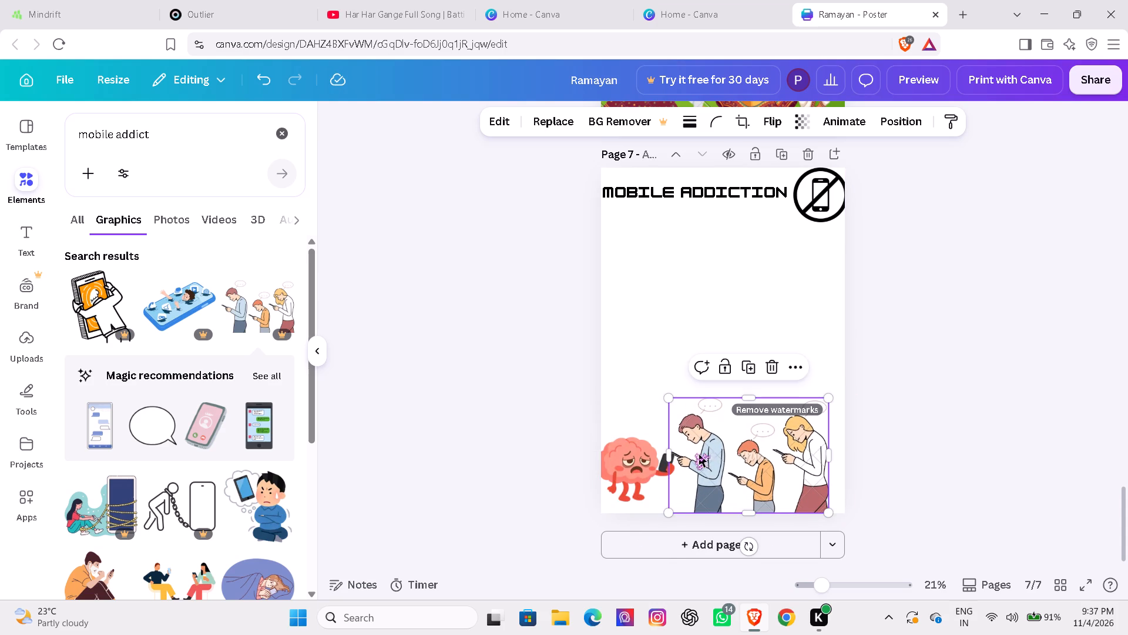
drag(699, 454, 709, 449)
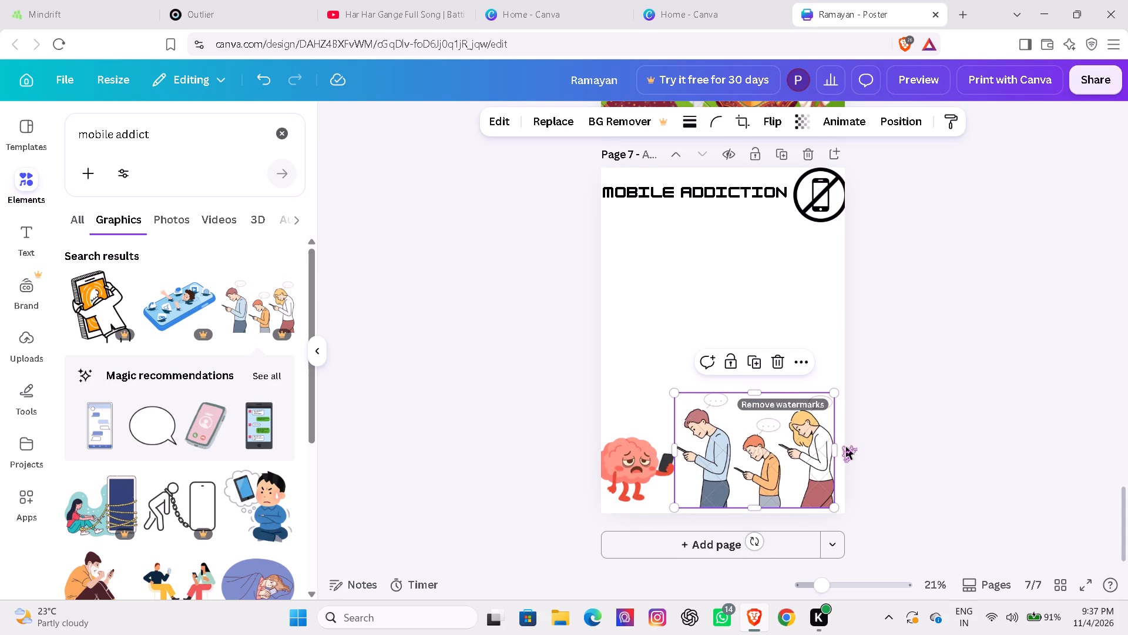
click(848, 447)
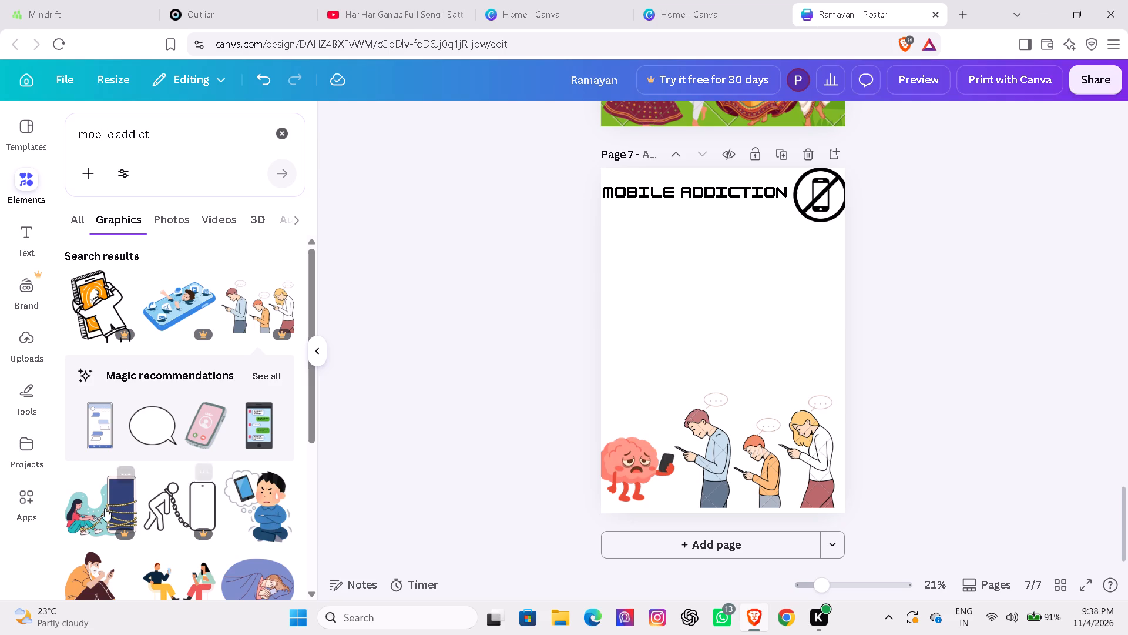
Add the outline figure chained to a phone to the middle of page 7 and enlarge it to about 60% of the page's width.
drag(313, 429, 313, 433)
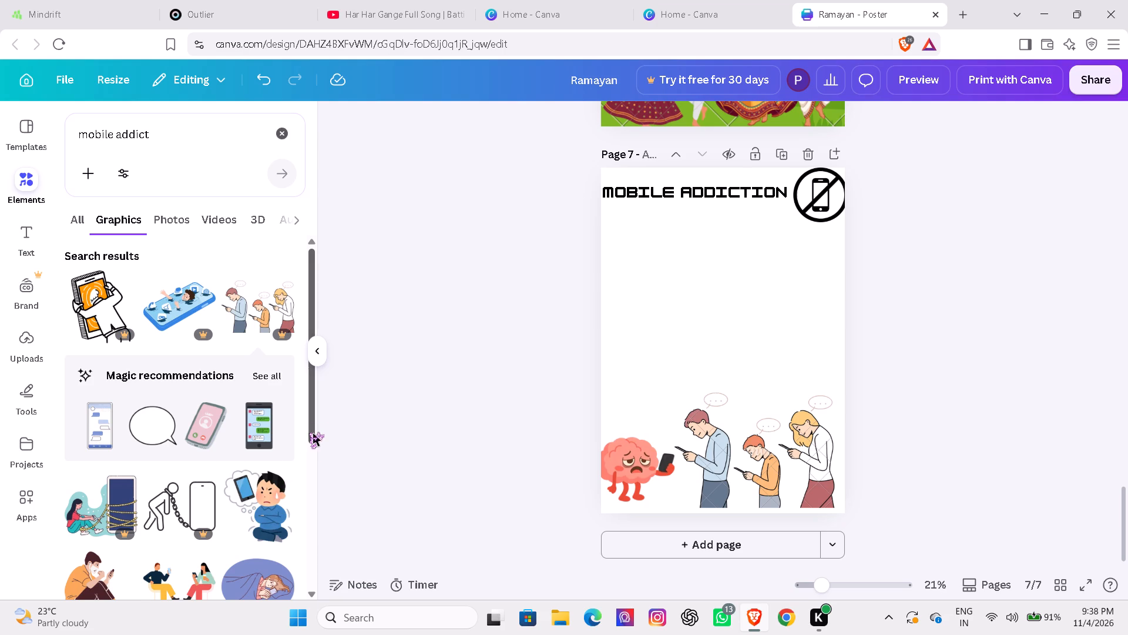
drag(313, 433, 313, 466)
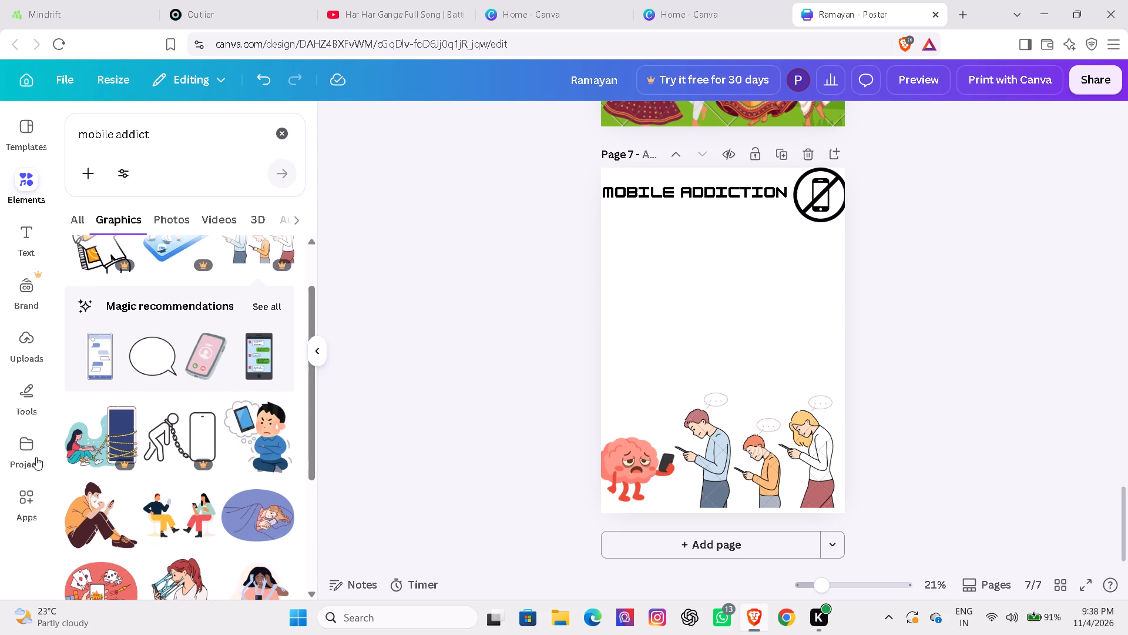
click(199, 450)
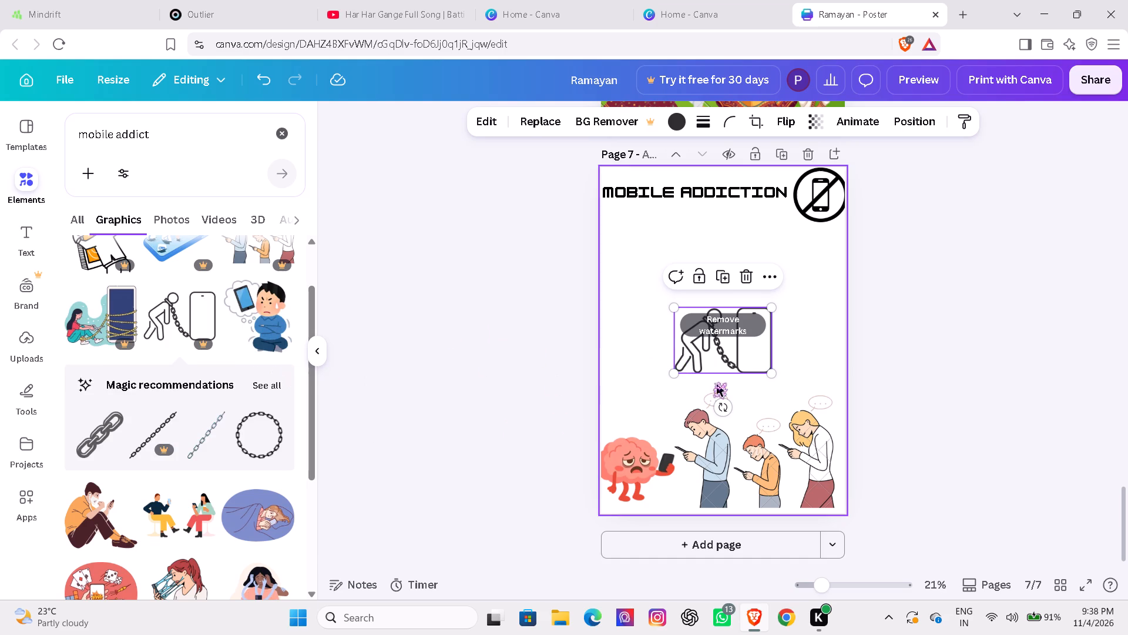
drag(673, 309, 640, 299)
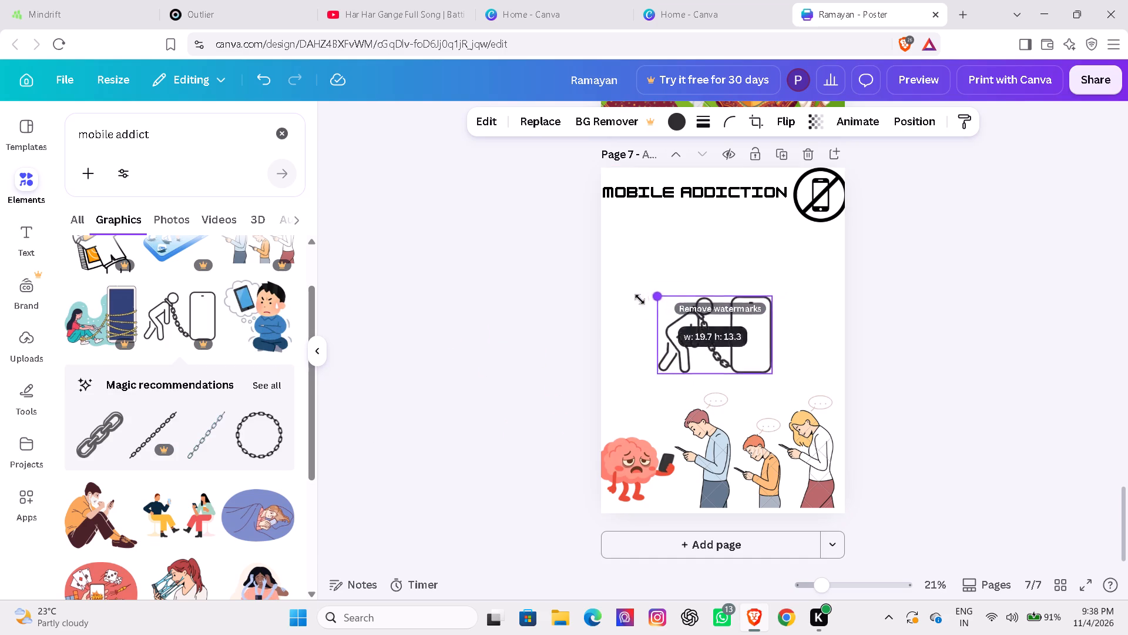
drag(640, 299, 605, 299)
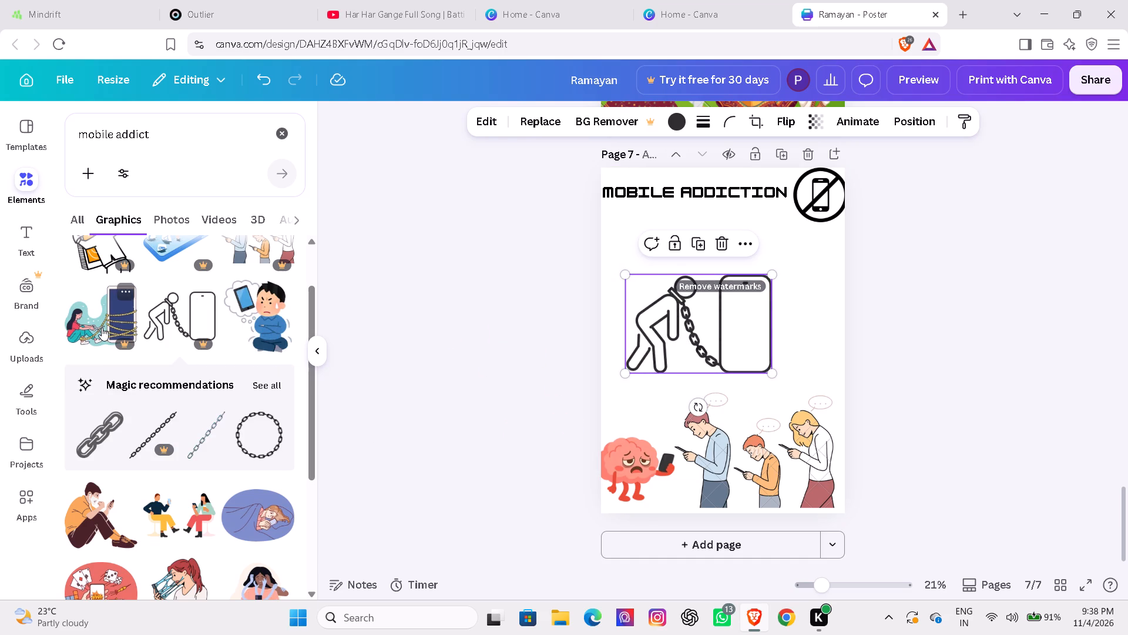
Add the graphic of a woman sitting beside a rope-bound phone to the middle of page 7 and try out a larger size.
click(101, 327)
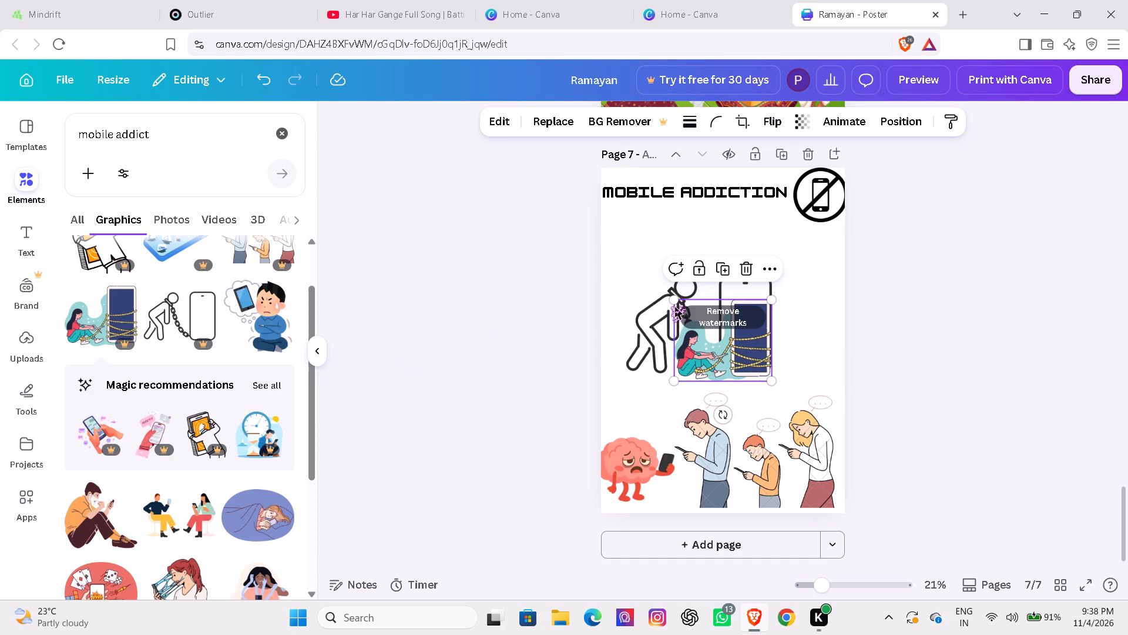
drag(673, 296, 610, 246)
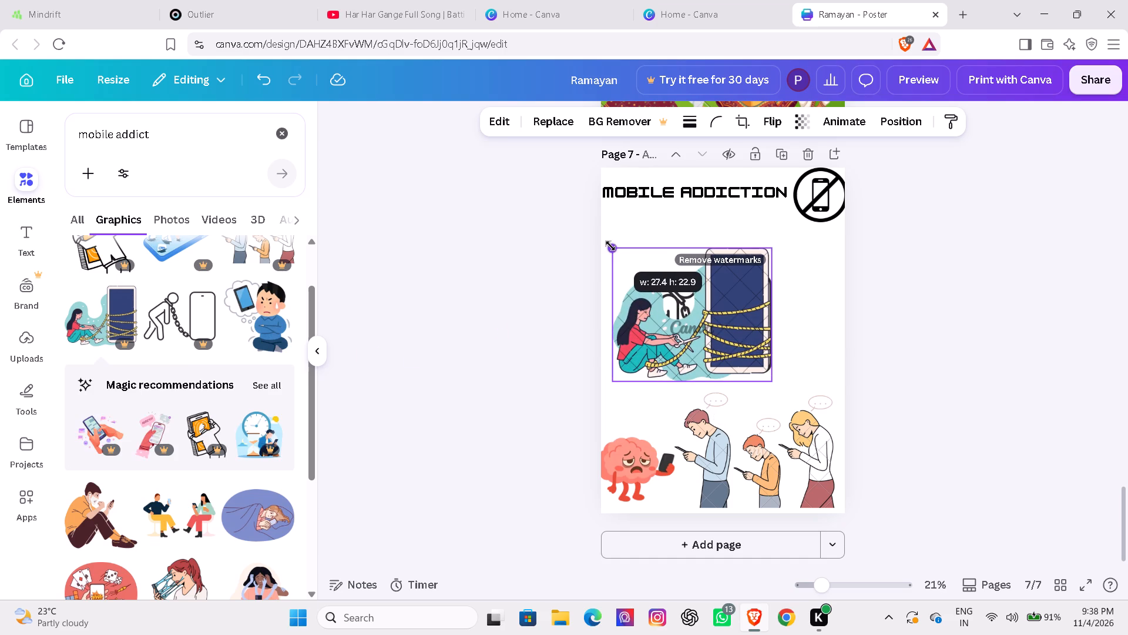
drag(610, 246, 663, 304)
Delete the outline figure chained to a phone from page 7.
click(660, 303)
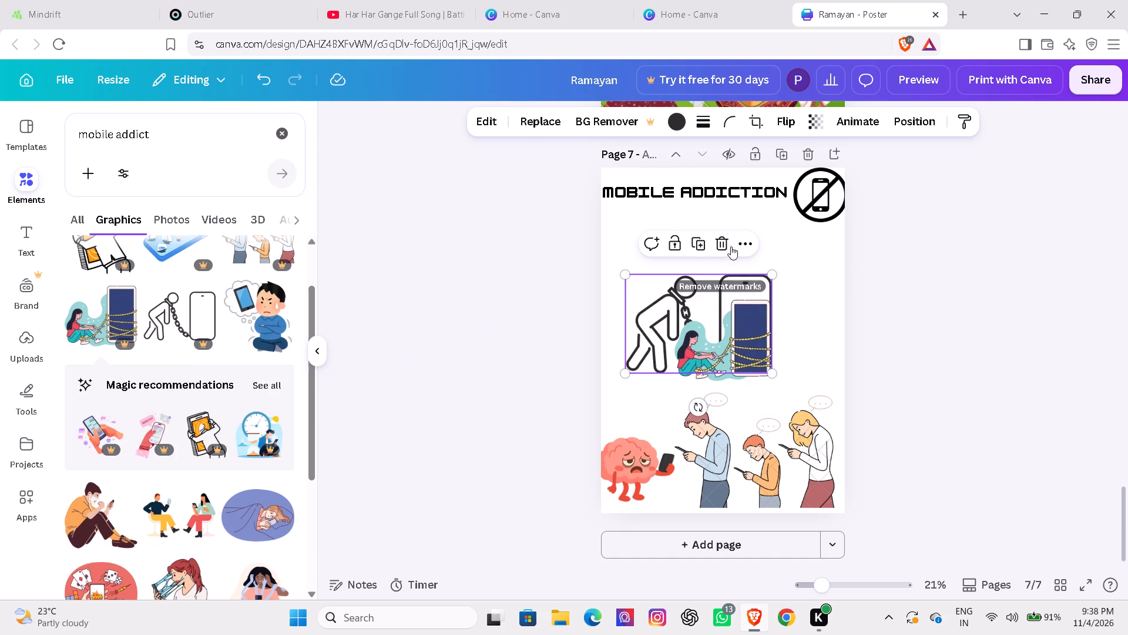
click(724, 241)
Enlarge the woman and rope-bound phone graphic to about 29 cm wide and place it just below the "Mobile addiction" heading.
click(681, 351)
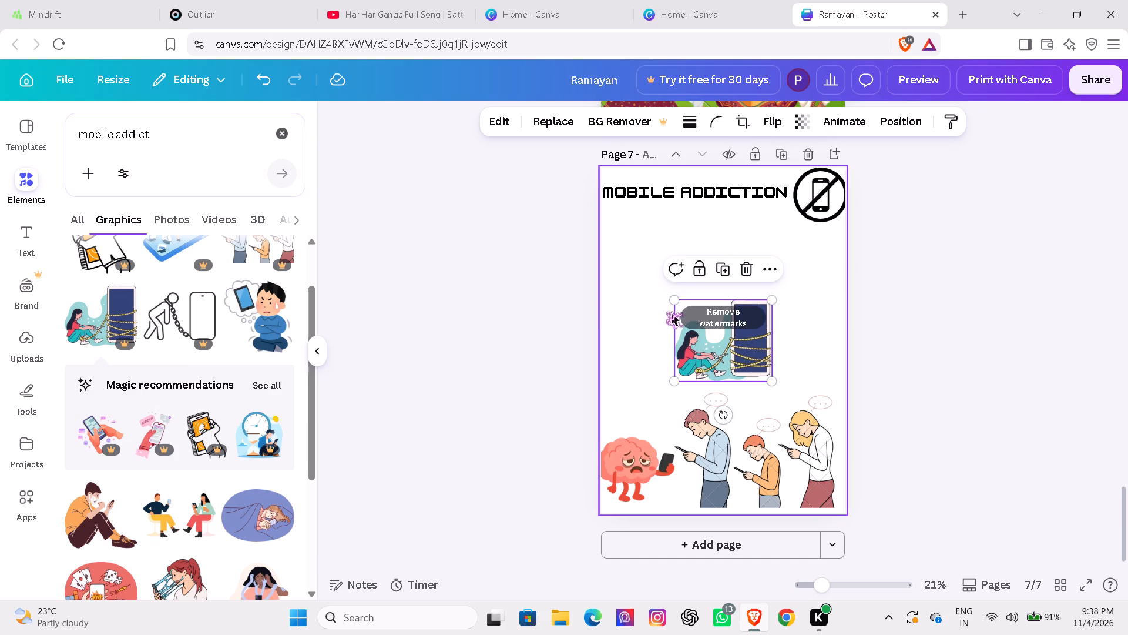
drag(671, 303, 609, 262)
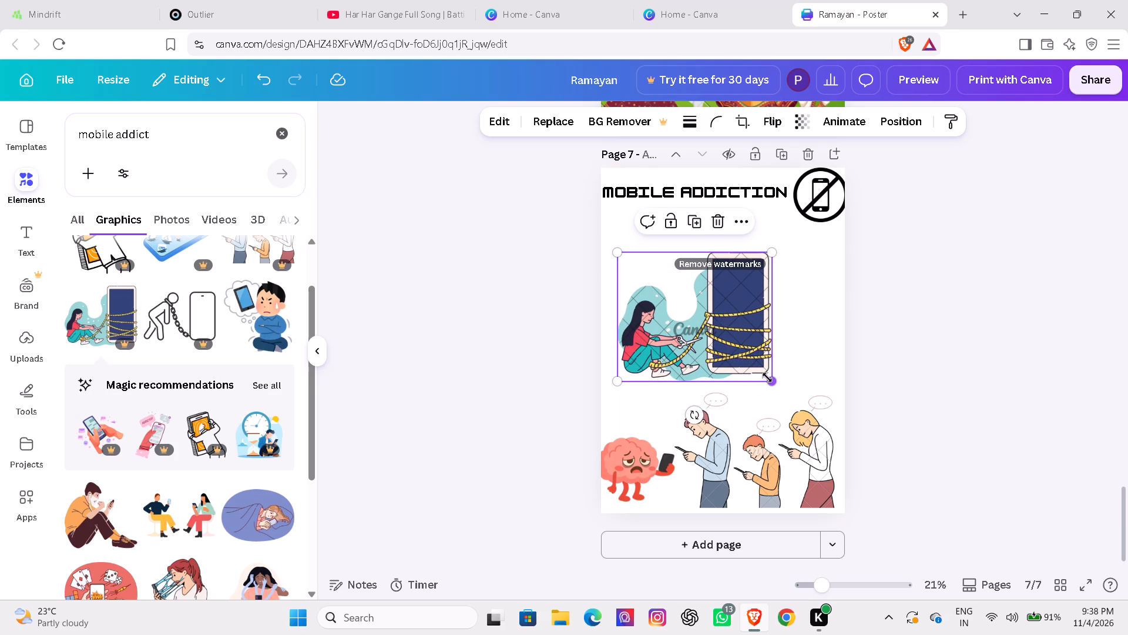
drag(773, 379, 782, 391)
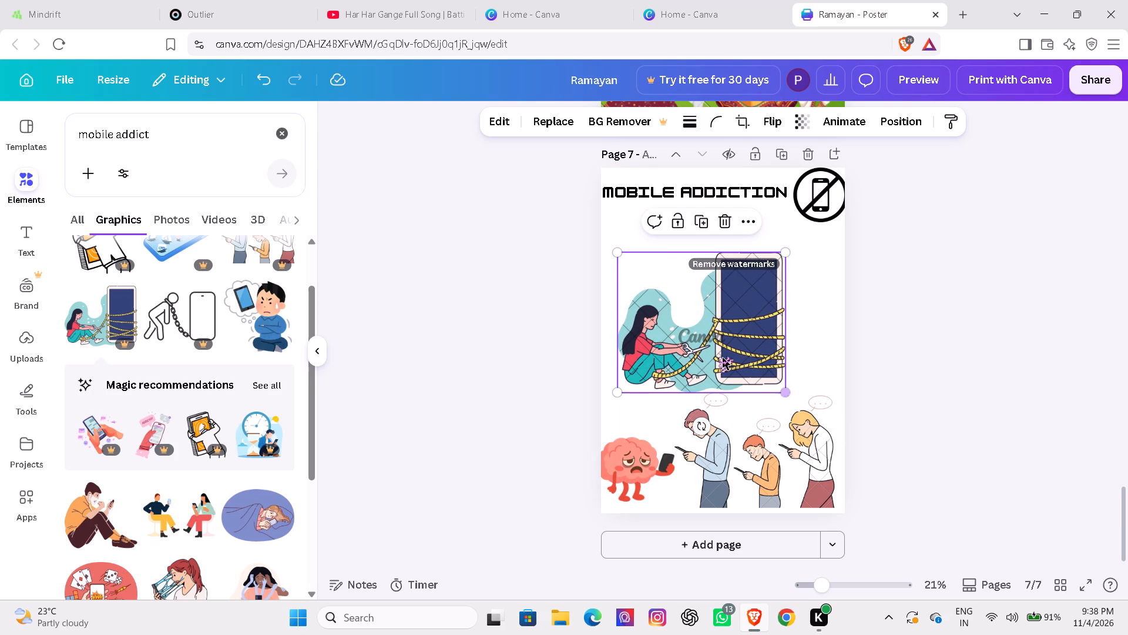
drag(721, 356, 740, 311)
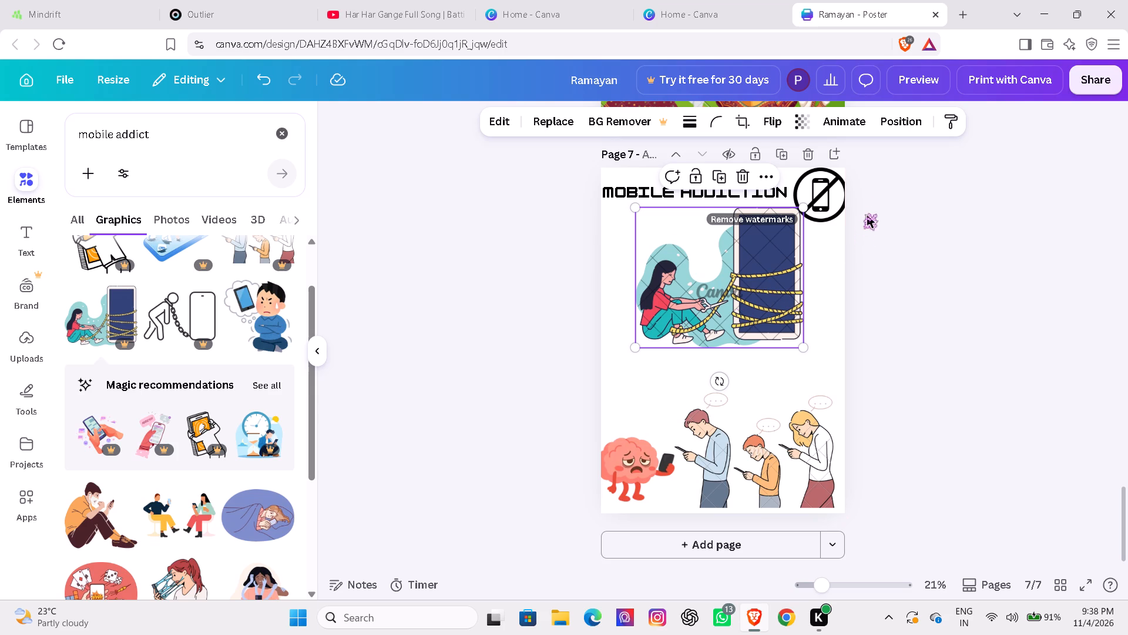
Delete the black crossed-out phone symbol beside the heading.
click(817, 189)
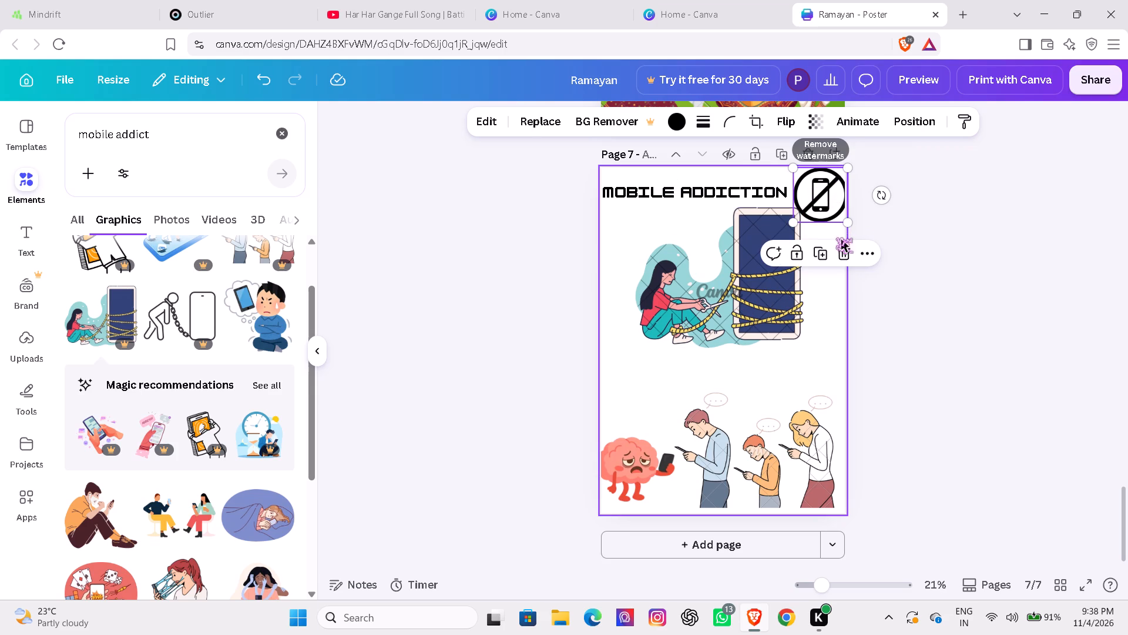
click(841, 246)
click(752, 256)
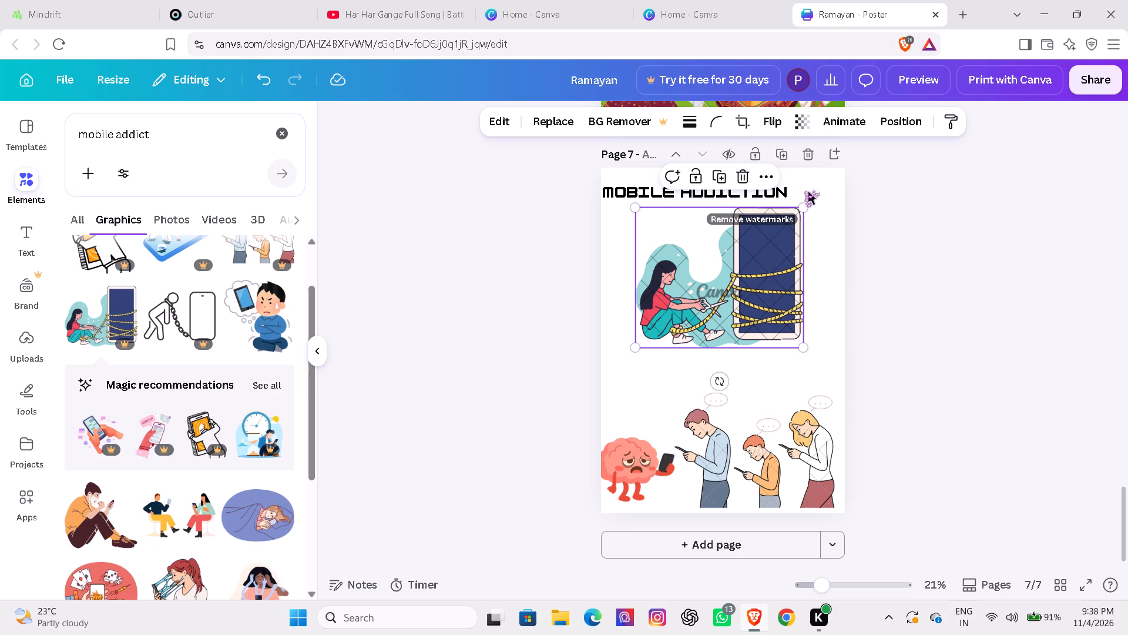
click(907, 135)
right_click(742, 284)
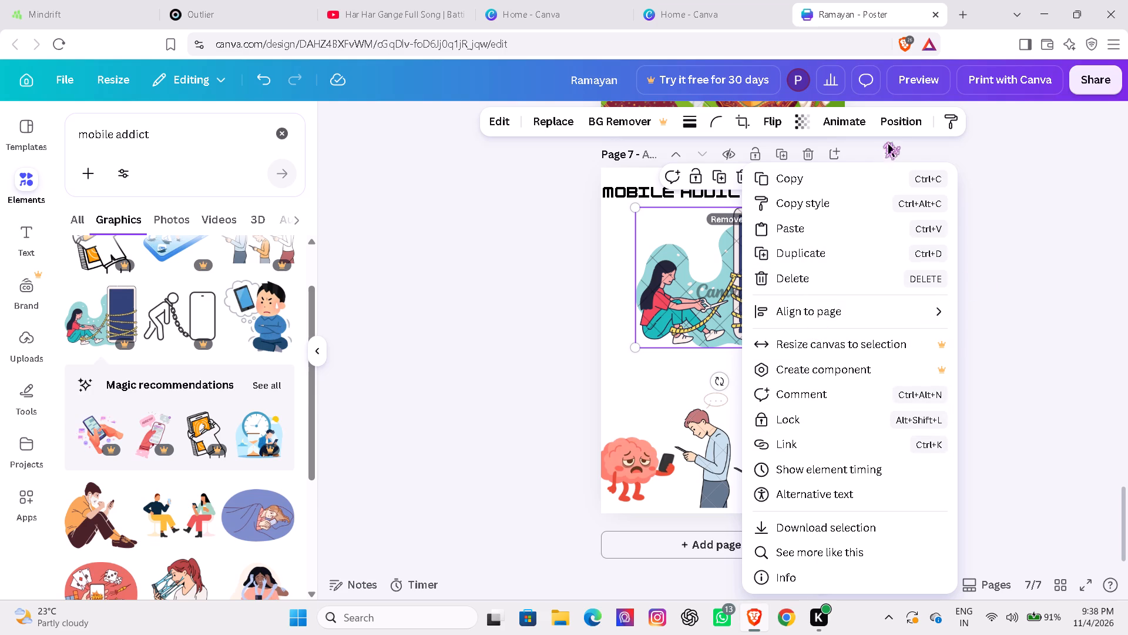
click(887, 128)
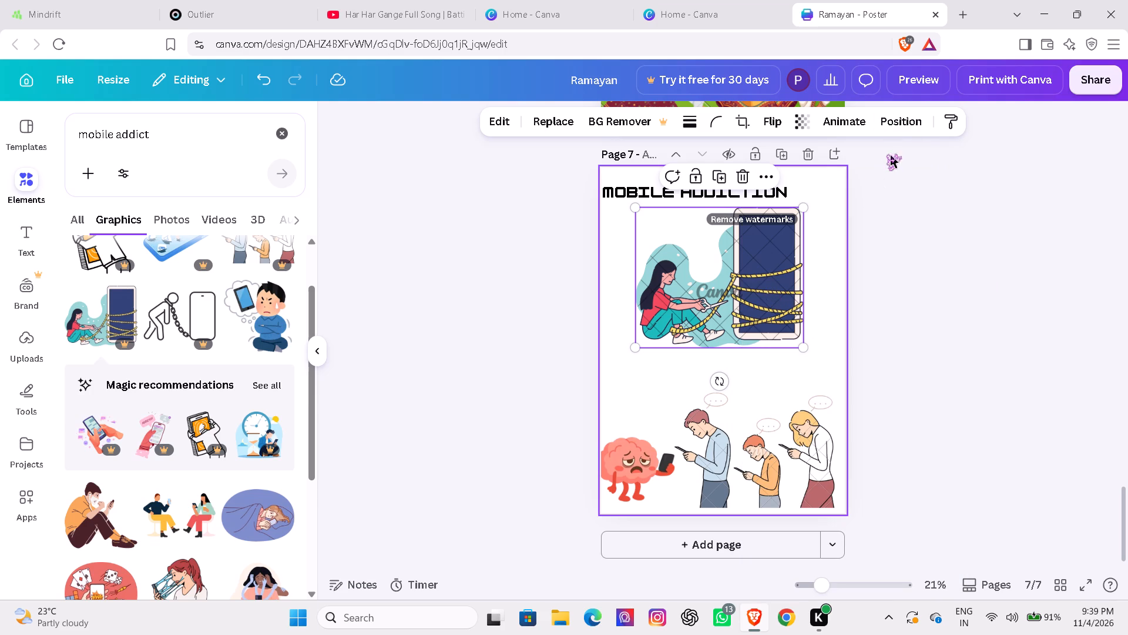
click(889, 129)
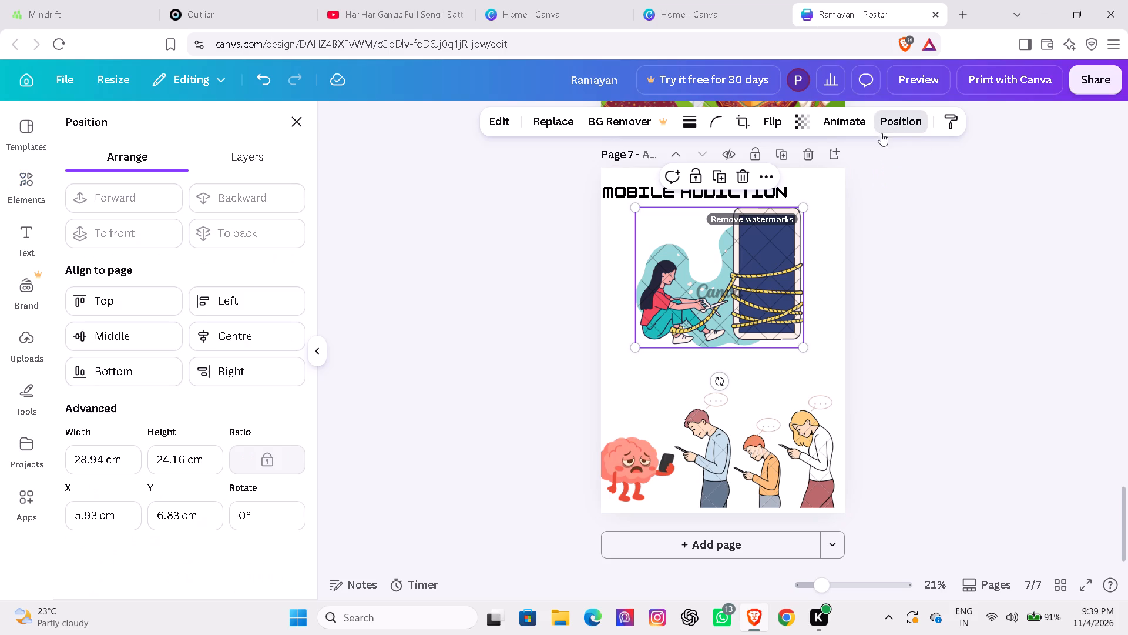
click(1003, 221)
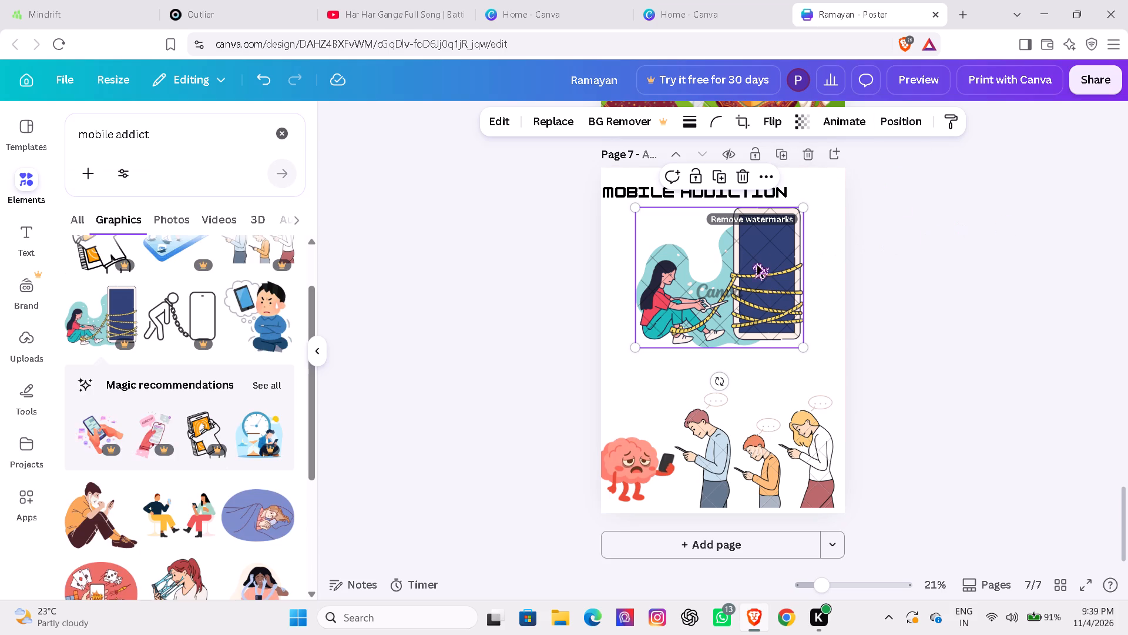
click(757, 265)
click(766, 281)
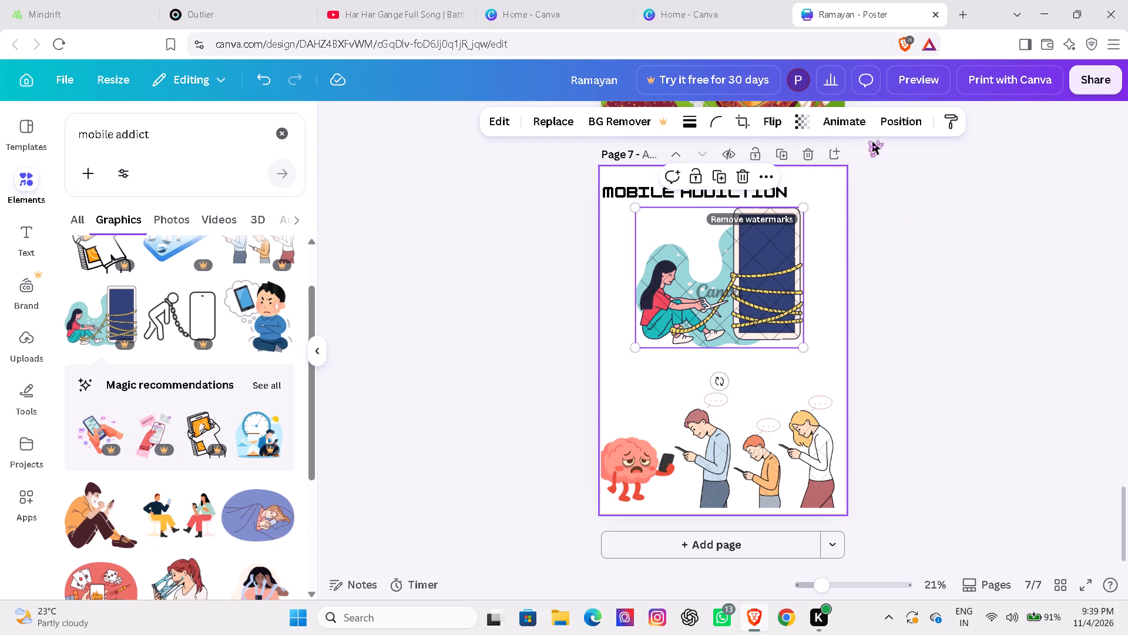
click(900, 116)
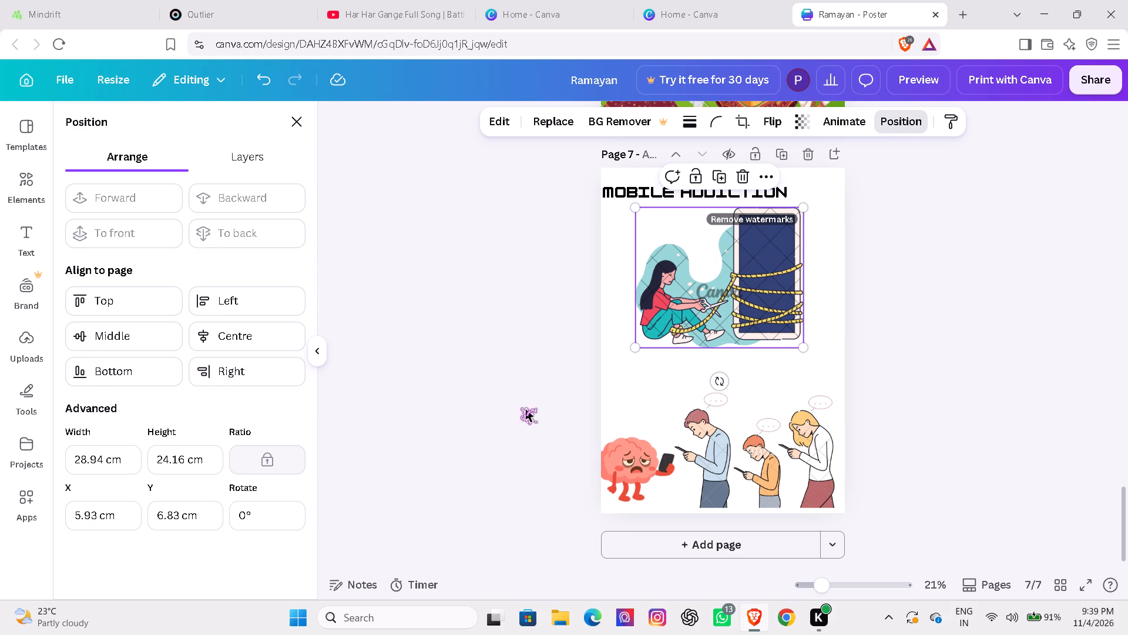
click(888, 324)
Move the woman and rope-bound phone graphic up and to the right on page 7, reaching the page's top edge.
drag(716, 316, 753, 279)
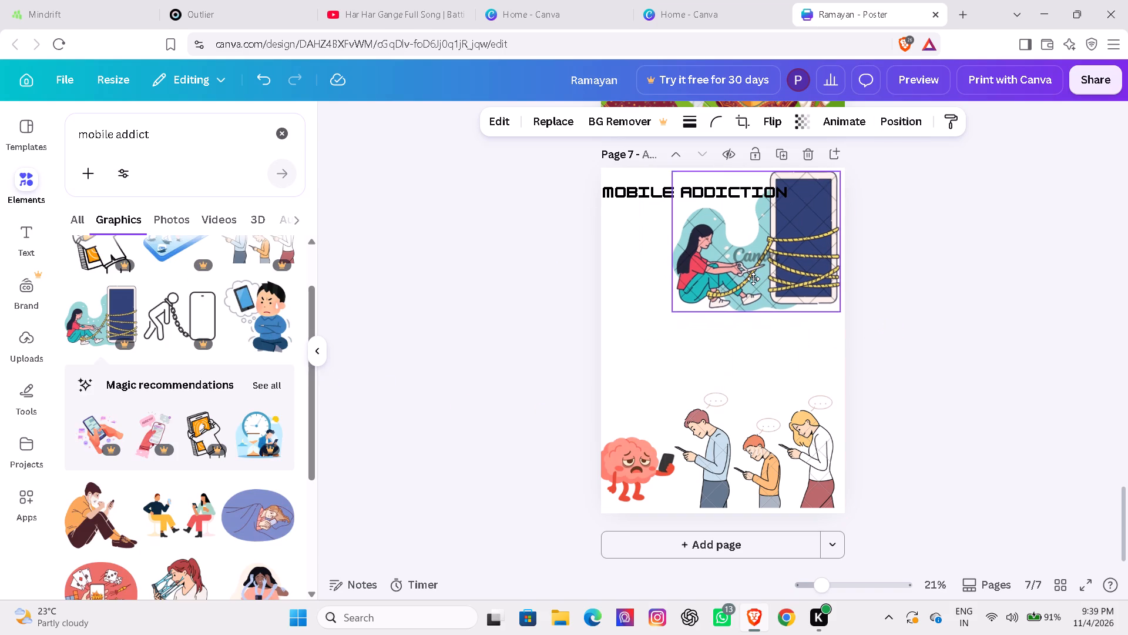
drag(753, 279, 747, 278)
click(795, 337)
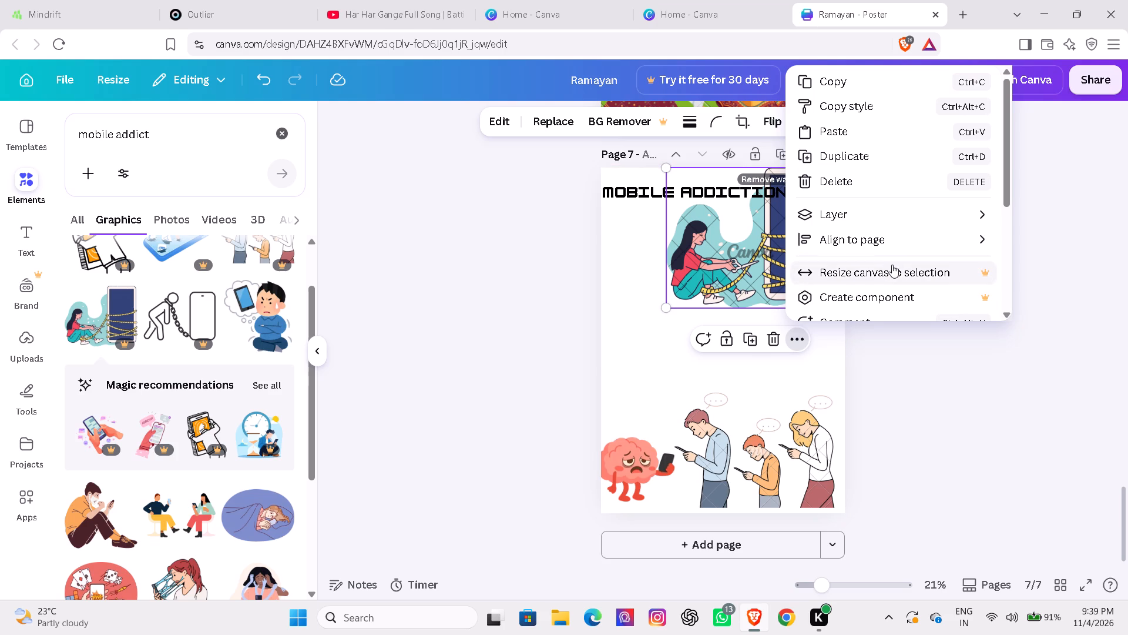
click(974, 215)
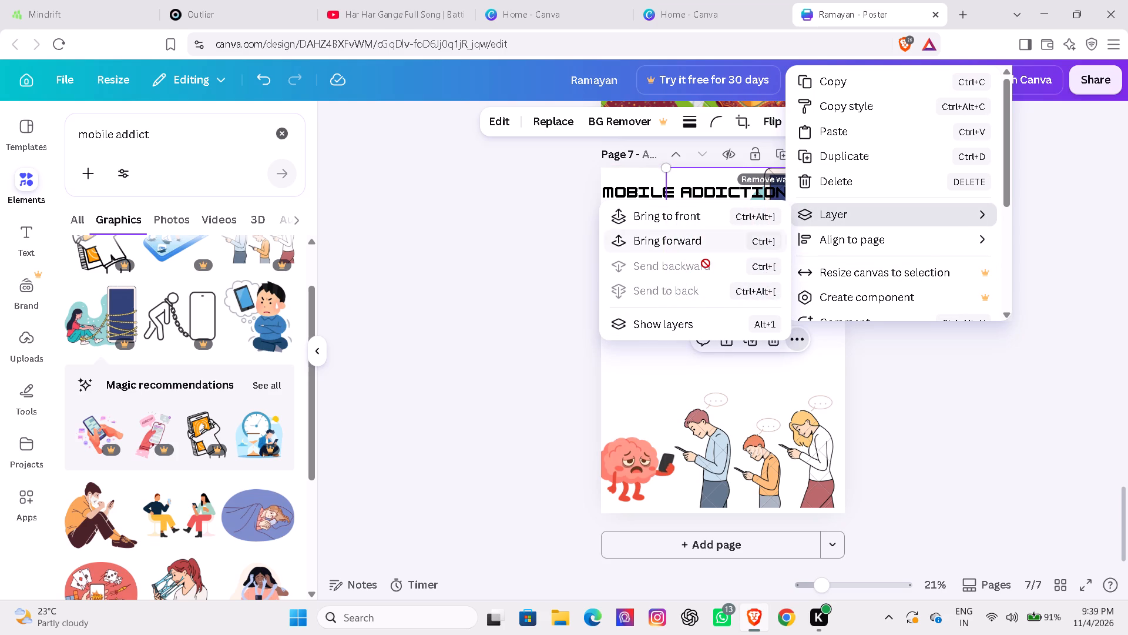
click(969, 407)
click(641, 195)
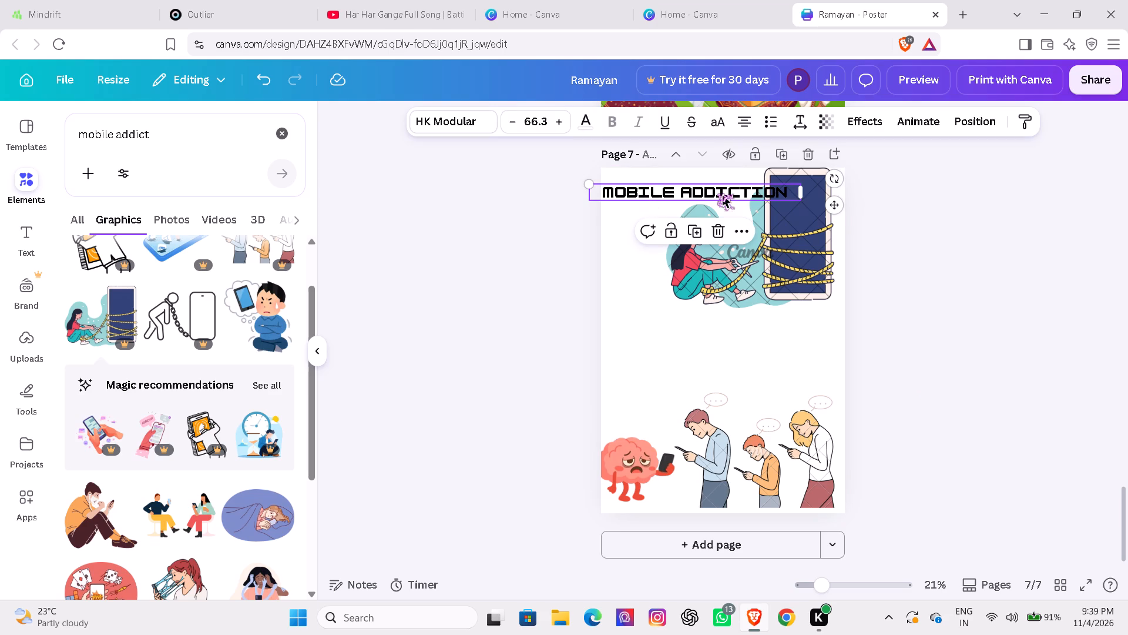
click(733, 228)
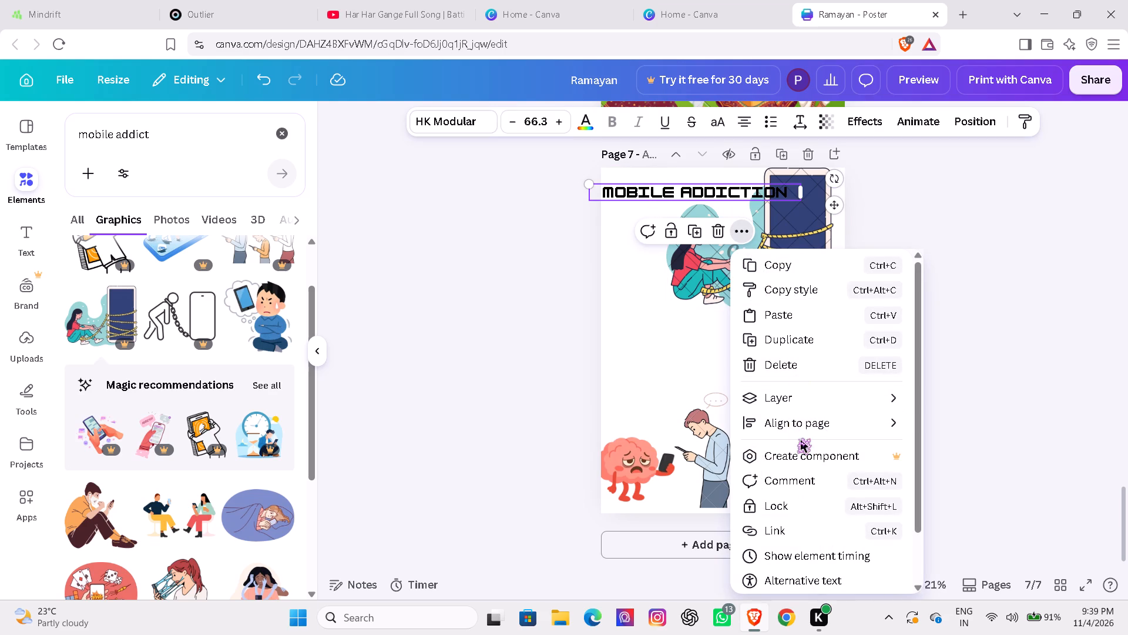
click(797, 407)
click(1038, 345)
Enlarge the woman and rope-bound phone graphic slightly and set it against the page's right edge, its top level with the heading.
drag(790, 289, 794, 296)
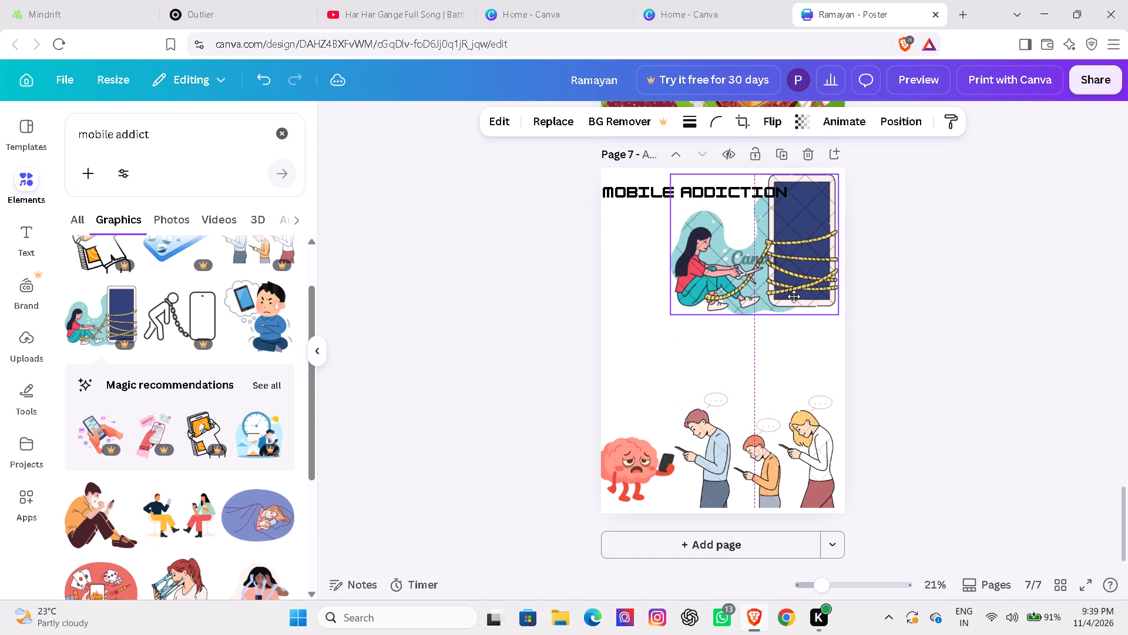
drag(794, 296, 796, 304)
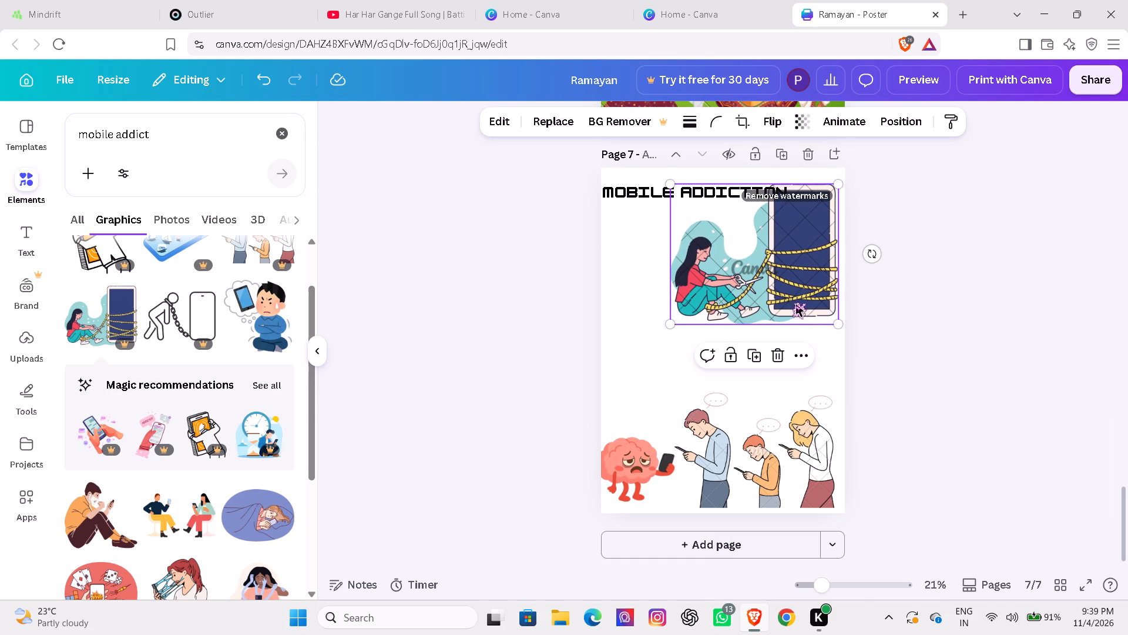
click(728, 294)
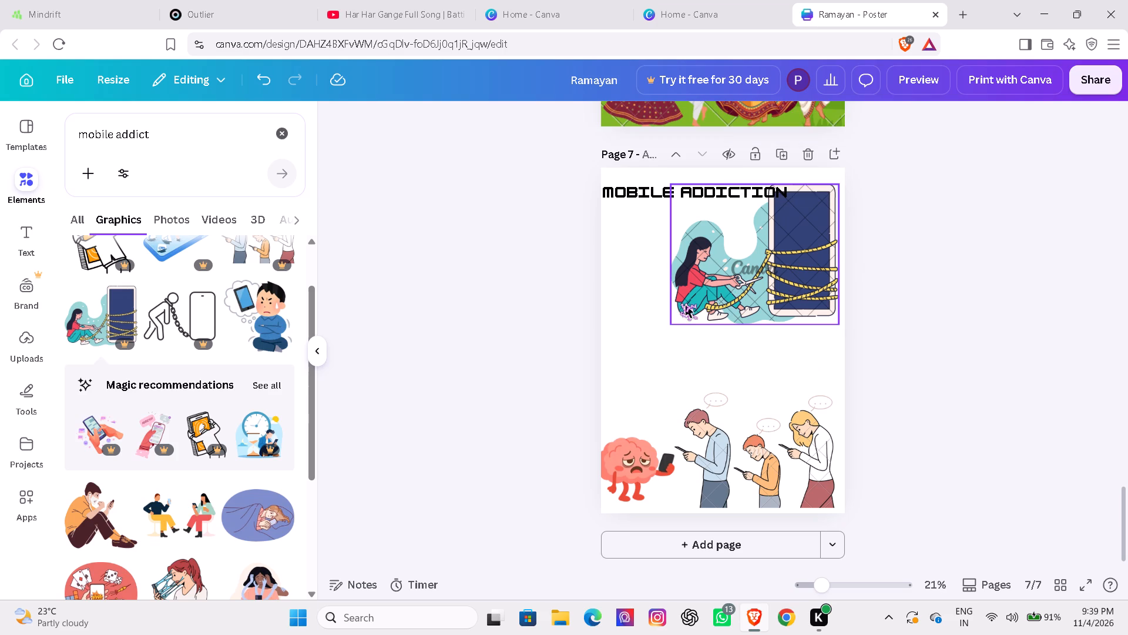
click(677, 315)
drag(669, 327, 606, 355)
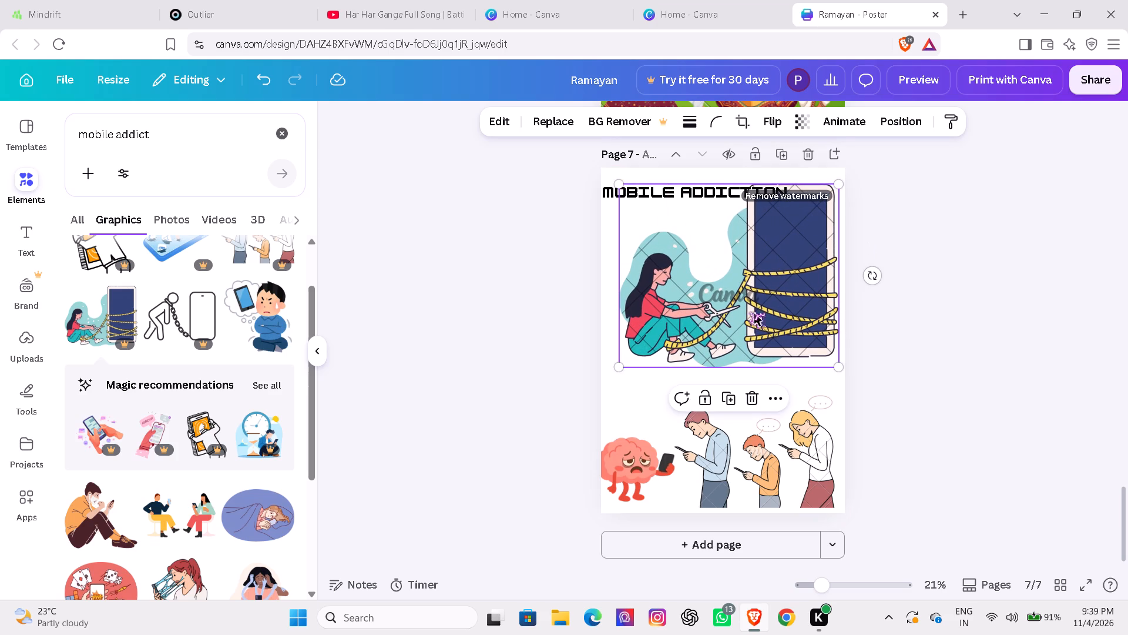
drag(768, 312, 764, 325)
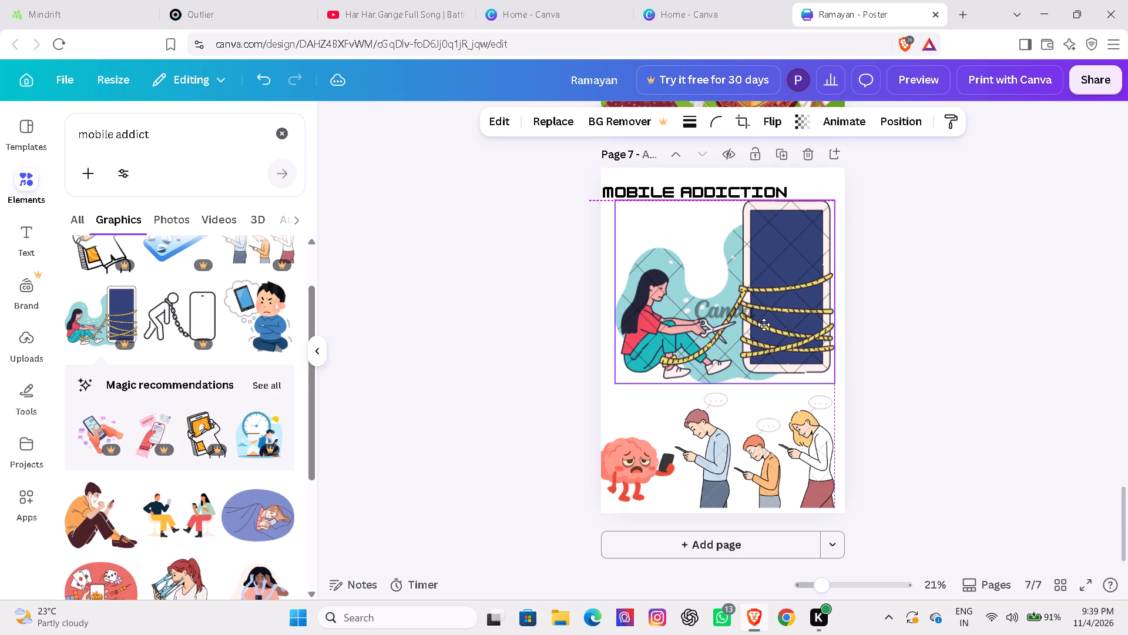
drag(764, 325, 760, 313)
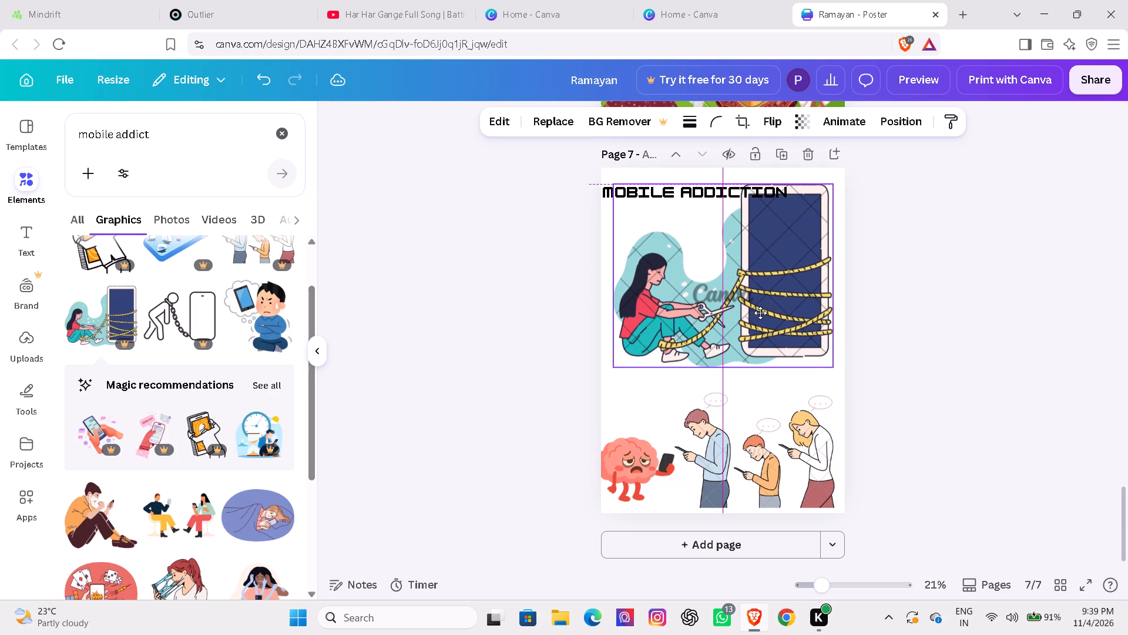
drag(760, 313, 766, 304)
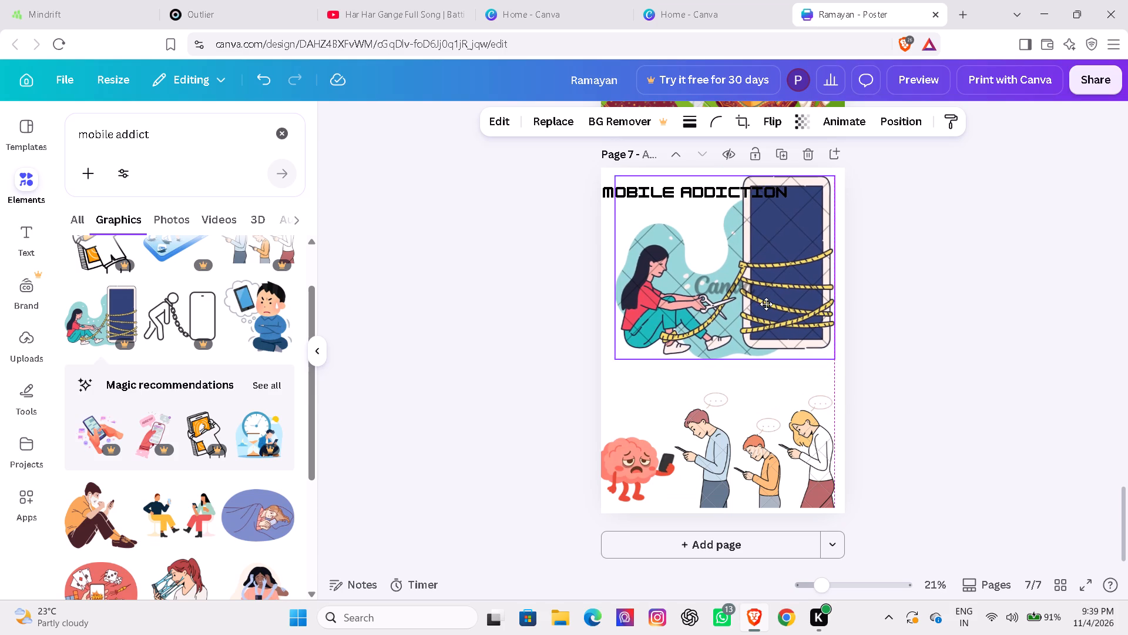
drag(766, 304, 774, 309)
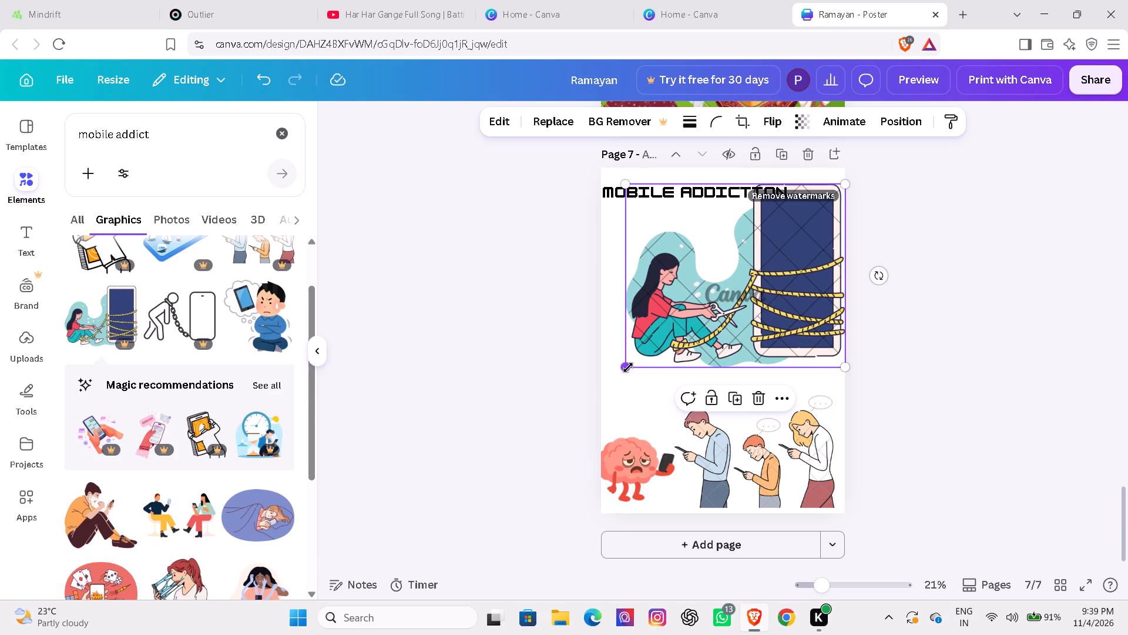
drag(628, 367, 678, 351)
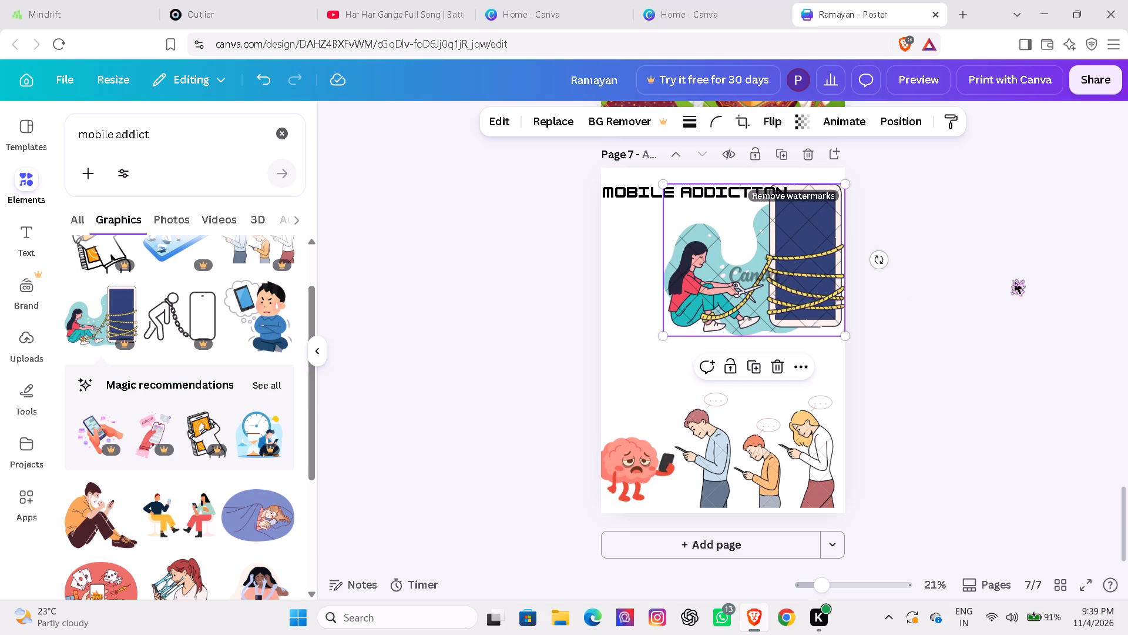
click(1100, 283)
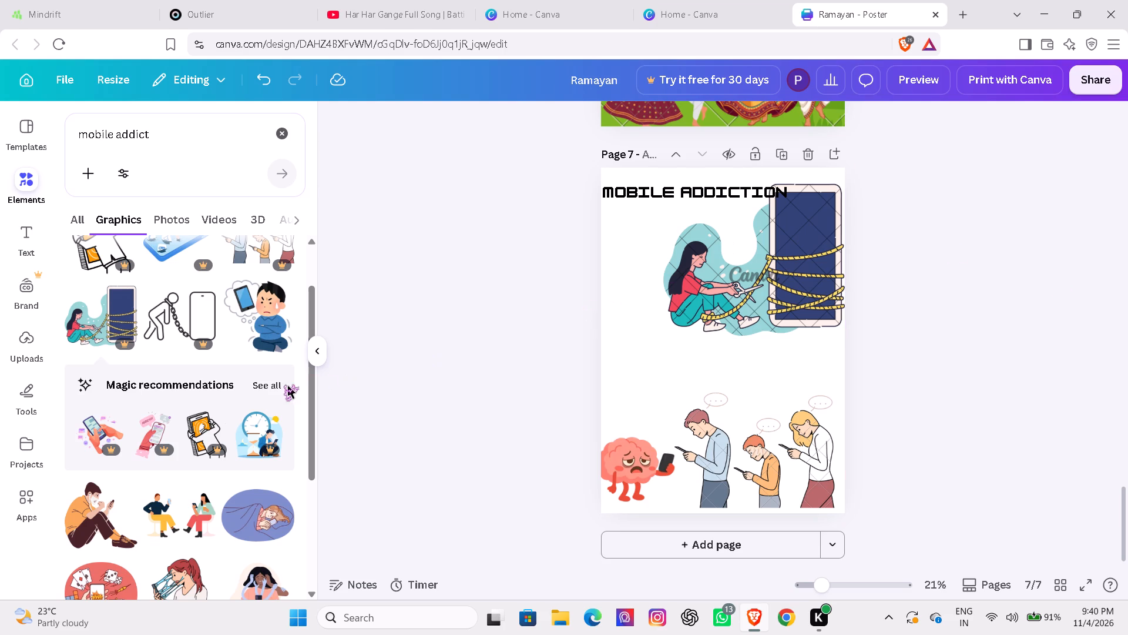
Add the recommended black, white and orange phone-and-figure graphic to page 7 and place it at the page's left edge above the brain.
click(186, 416)
drag(706, 367, 631, 330)
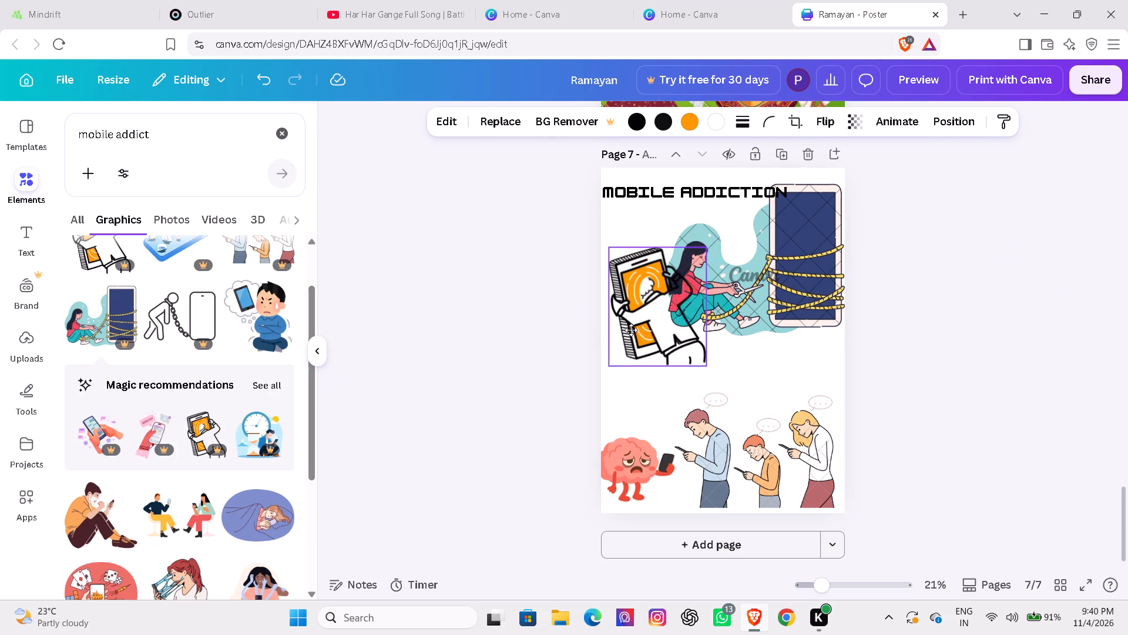
drag(631, 330, 629, 304)
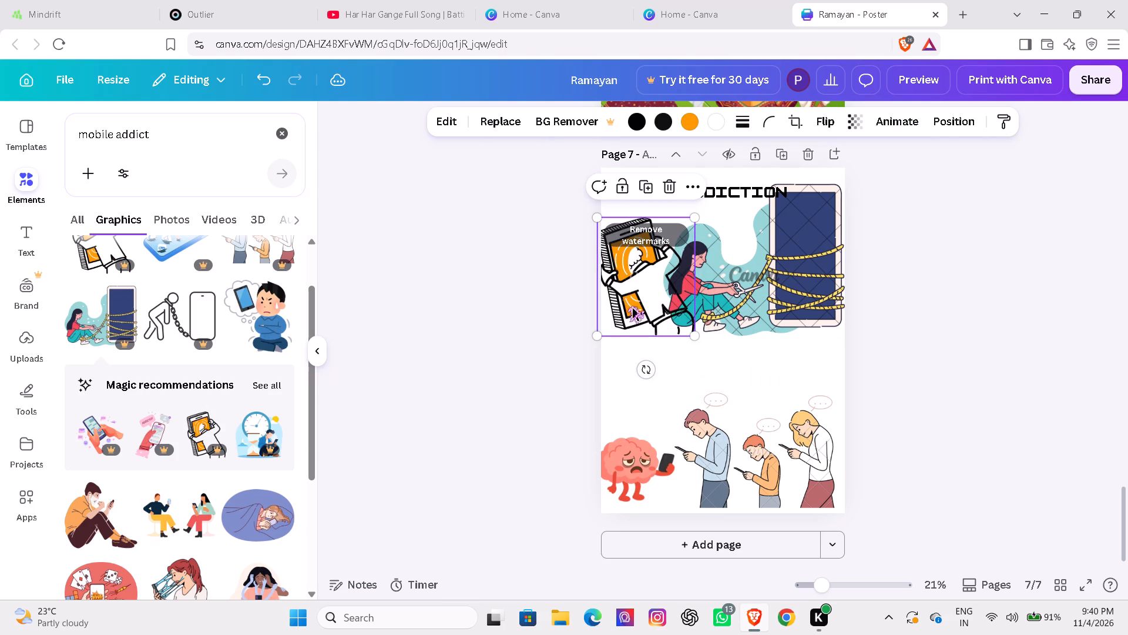
drag(640, 305, 623, 370)
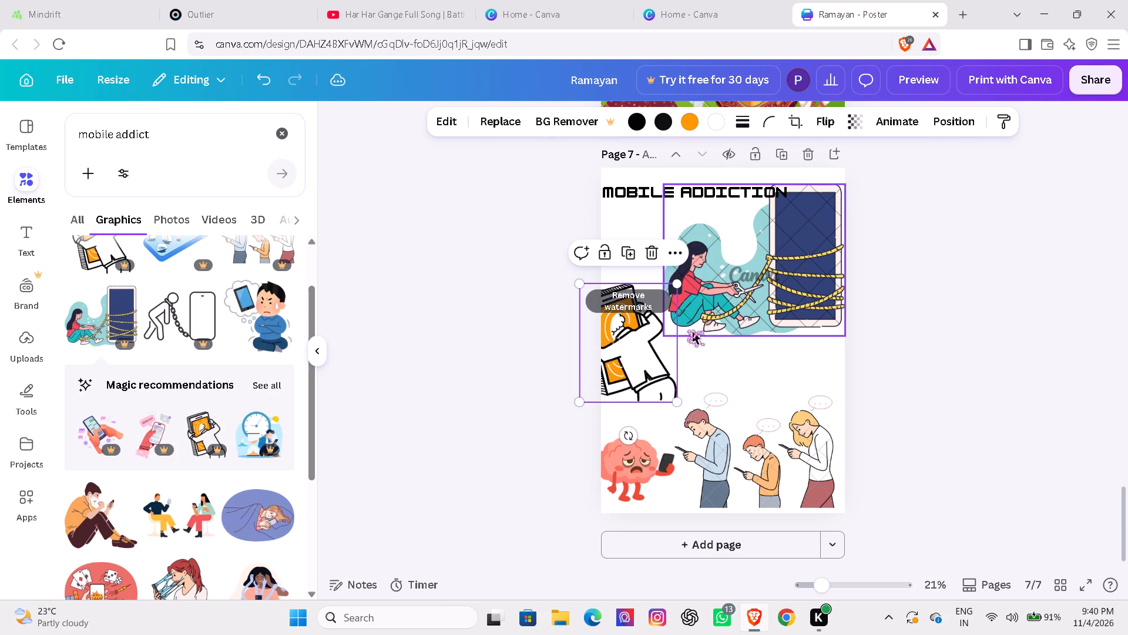
Shrink the woman and rope-bound phone graphic to about 27 cm wide, keeping it against the page's right edge.
click(679, 310)
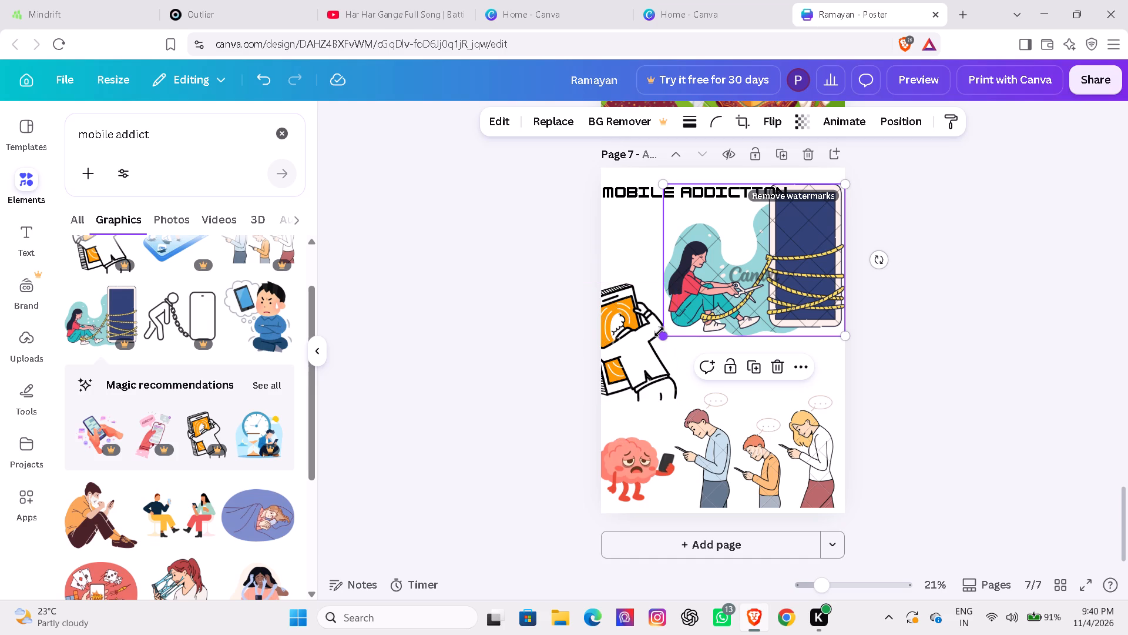
drag(659, 332, 720, 361)
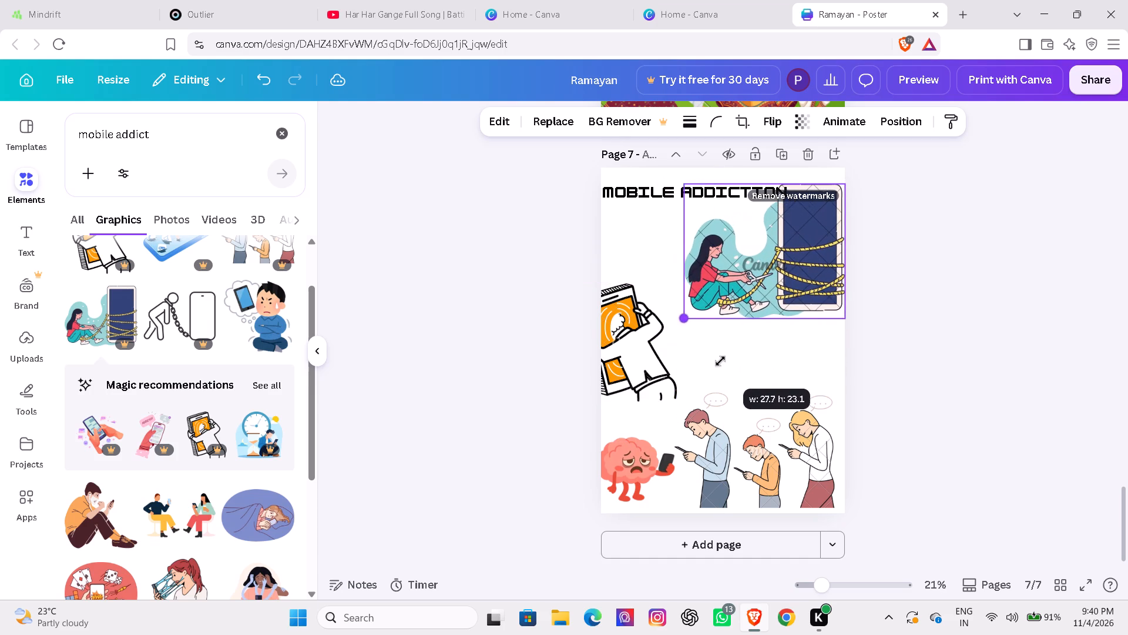
drag(720, 361, 721, 356)
Move the orange phone-and-figure graphic up to just below the heading at the page's left edge, beside the woman graphic.
drag(646, 376, 669, 284)
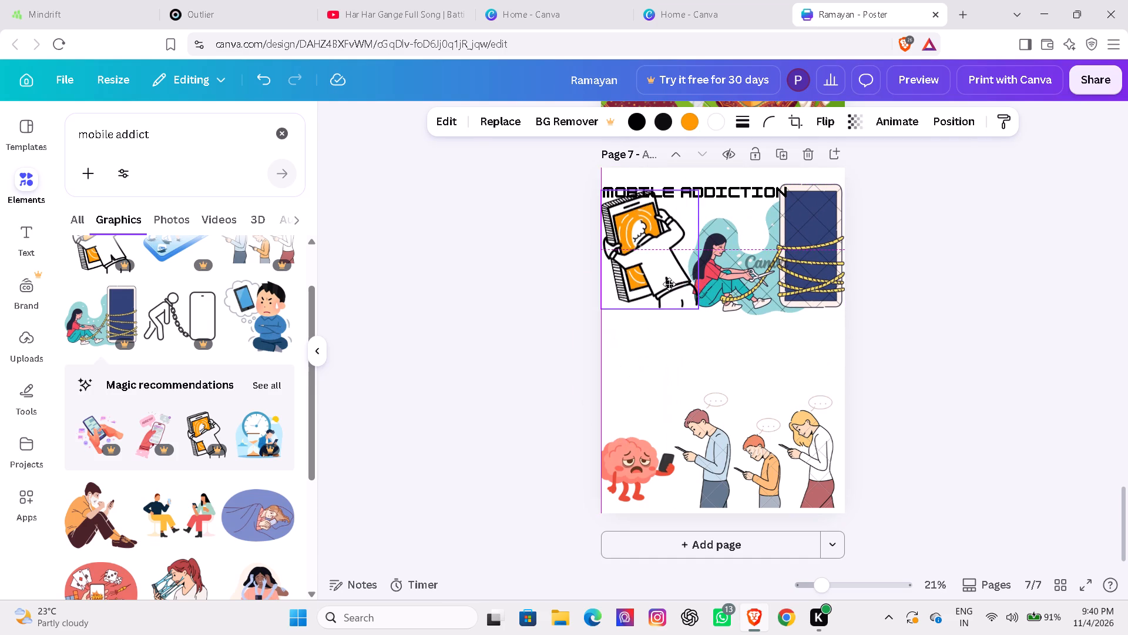
drag(669, 284, 667, 302)
click(746, 375)
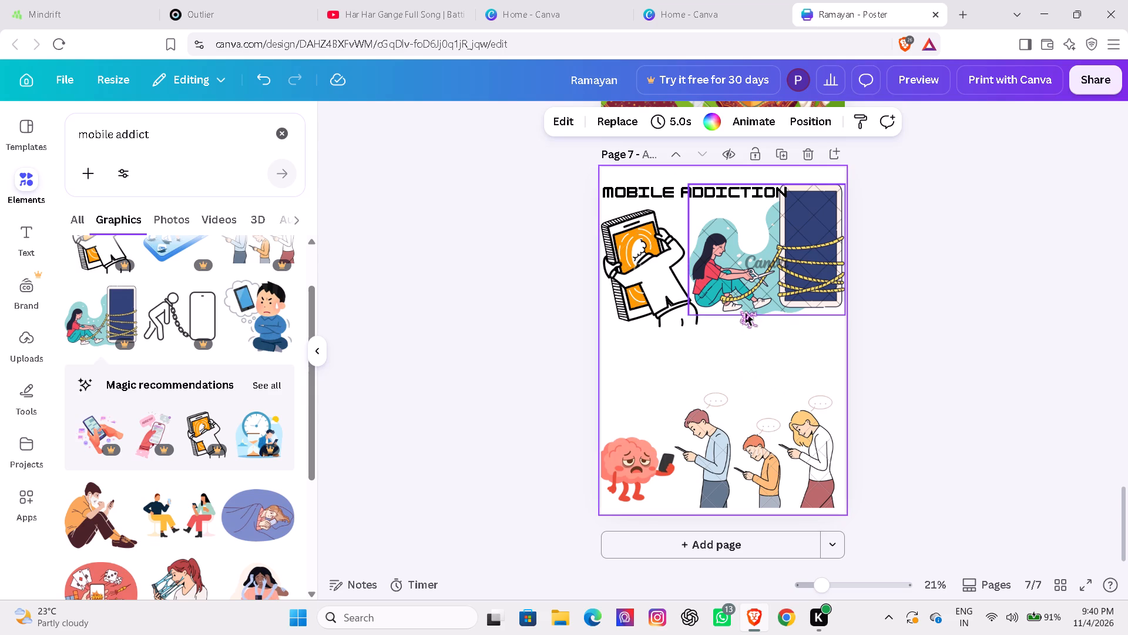
Move the woman and rope-bound phone graphic slightly down and right, aligning its bottom with the orange phone-and-figure graphic.
drag(740, 300, 747, 313)
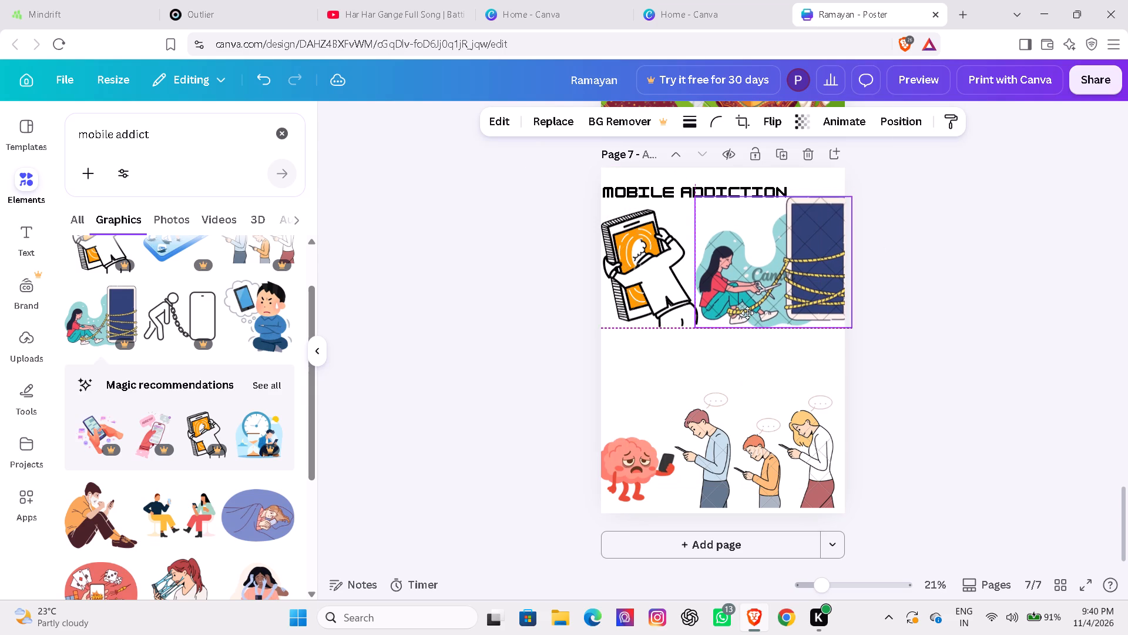
drag(747, 313, 746, 313)
click(939, 339)
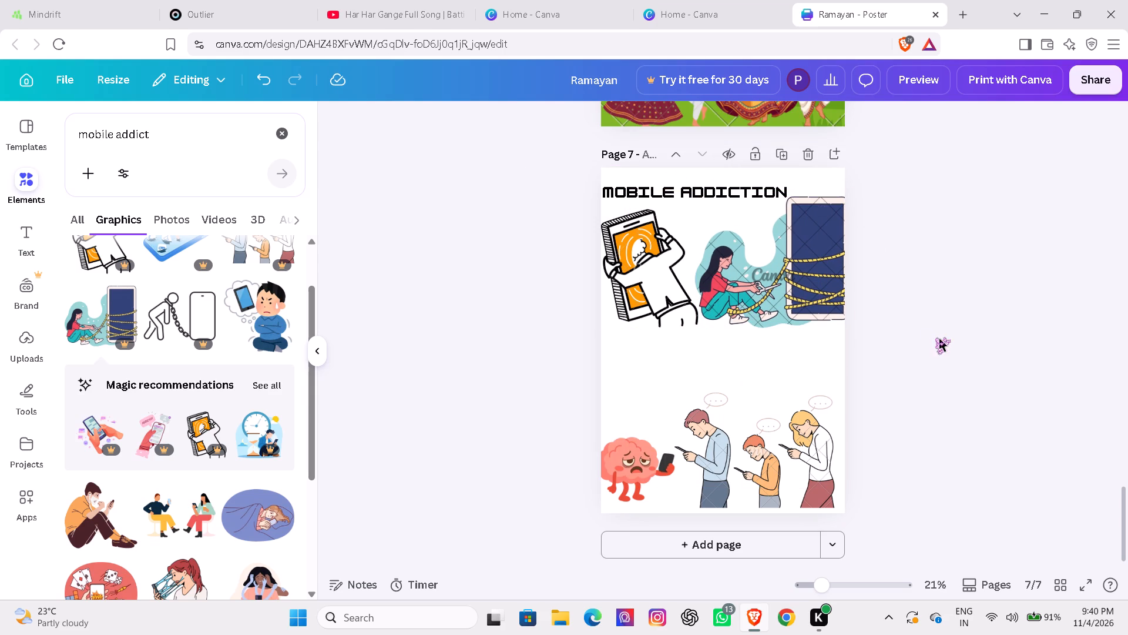
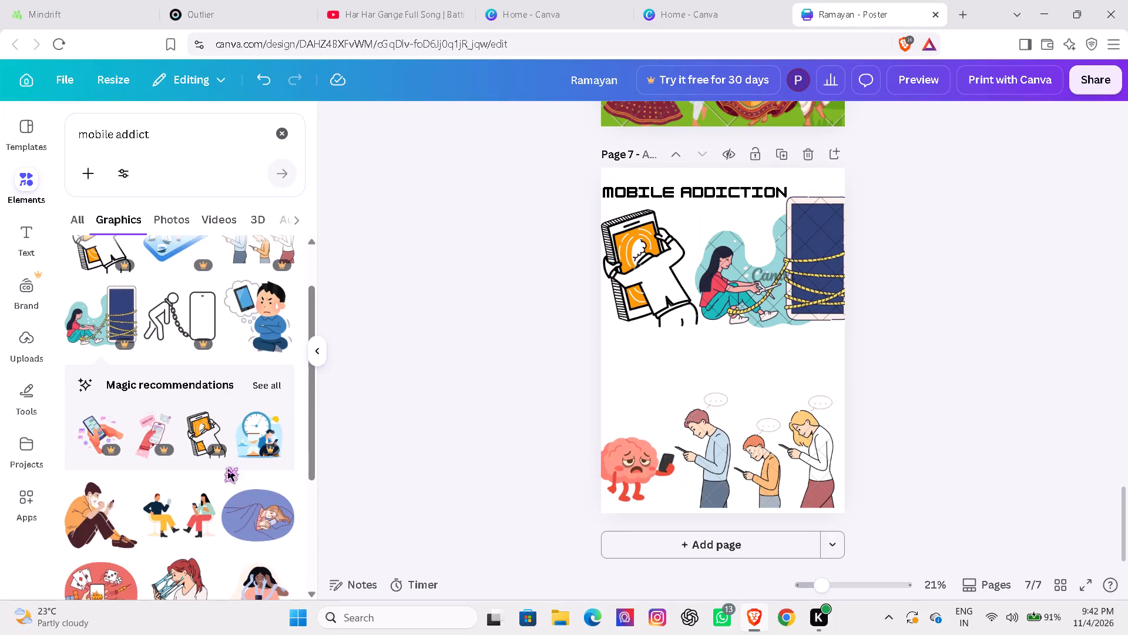
Add the red mobile game graphic with cards, dice and darts to page 7 and send it behind the other illustrations.
drag(307, 420, 313, 479)
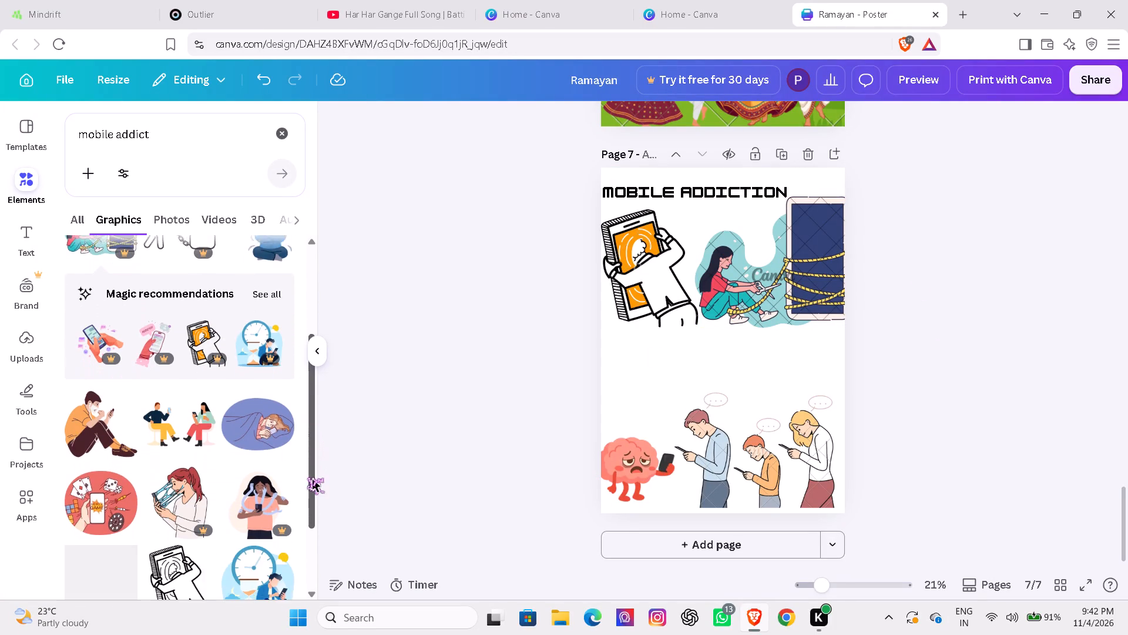
drag(313, 479, 308, 508)
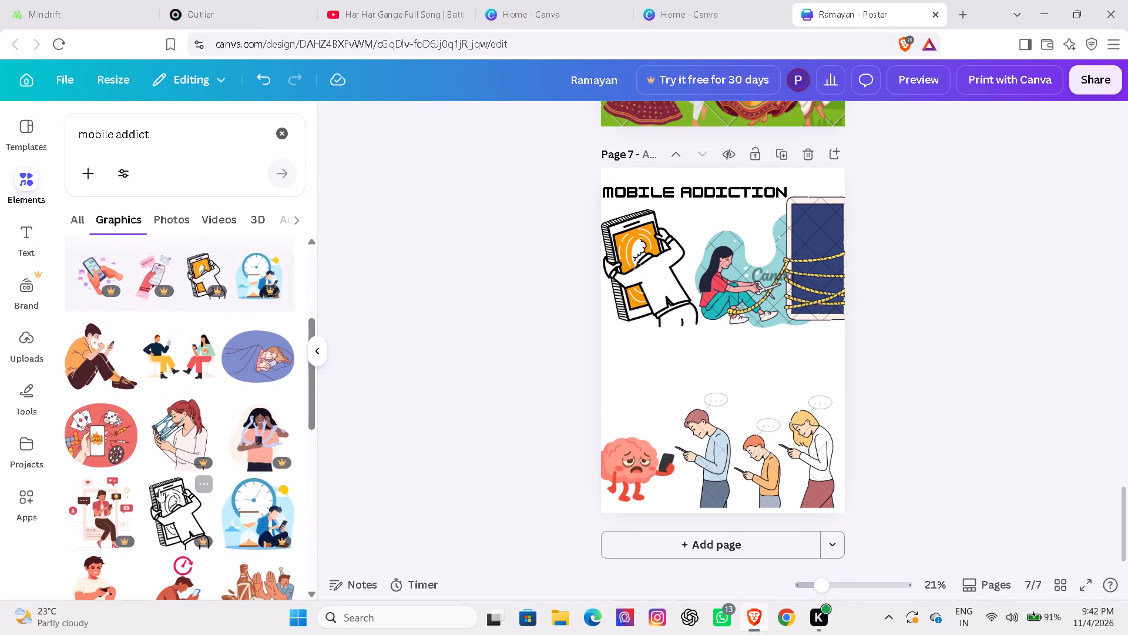
click(81, 460)
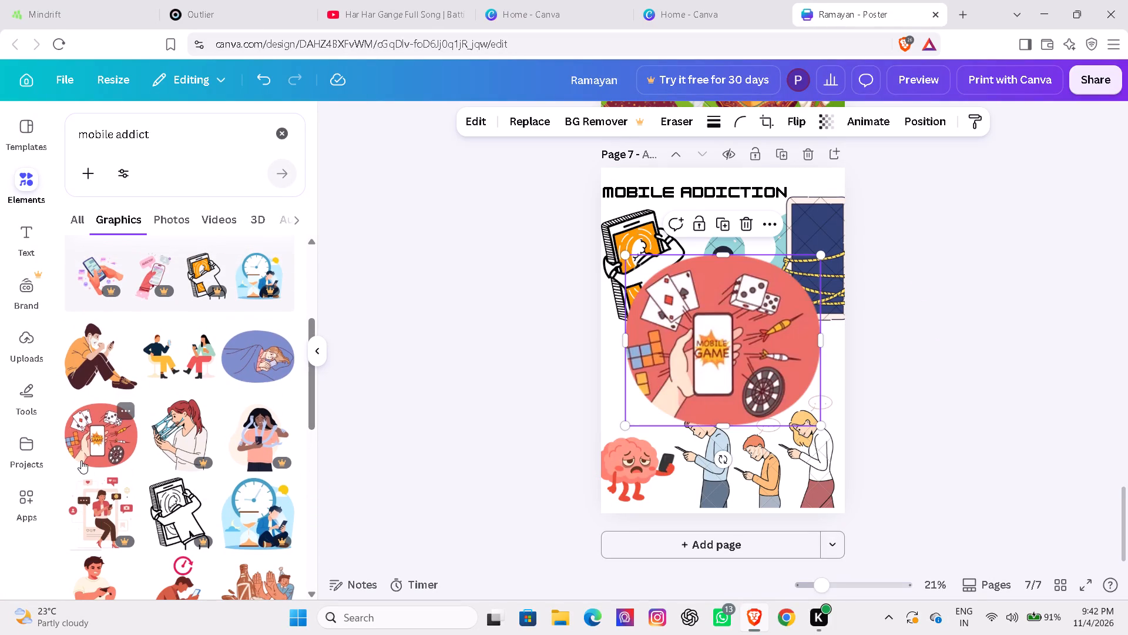
click(750, 362)
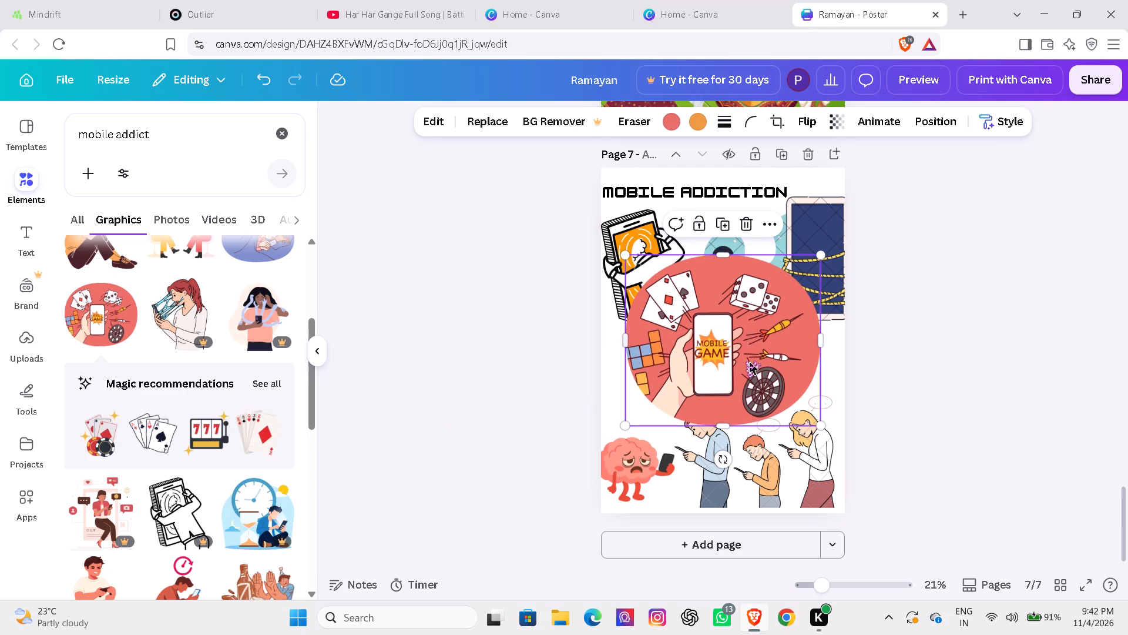
click(708, 349)
click(769, 232)
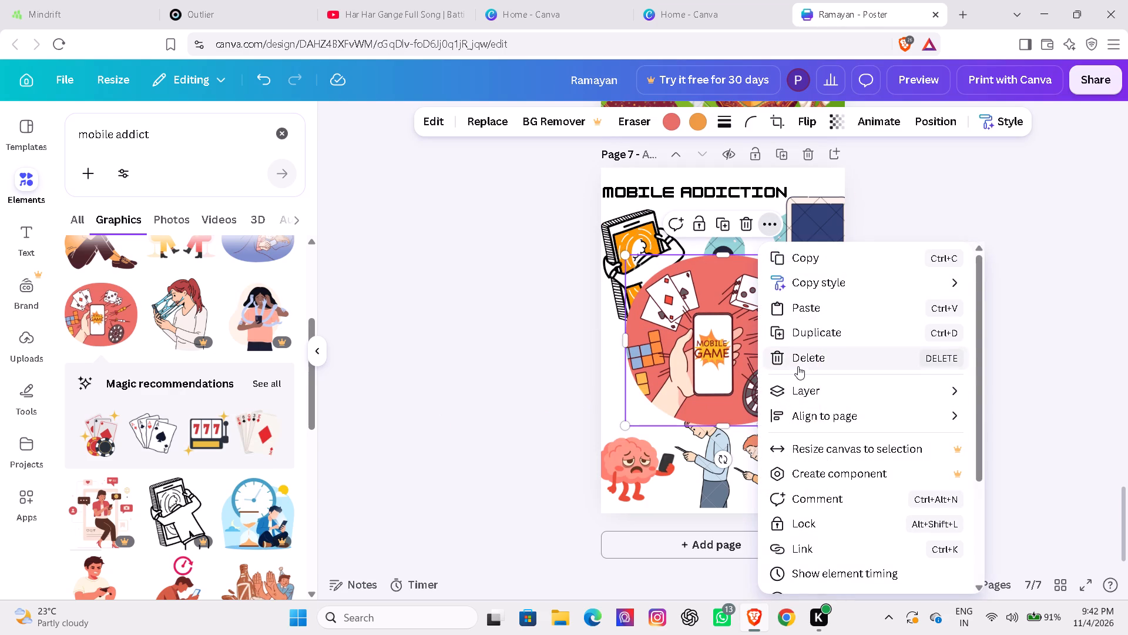
click(796, 386)
click(637, 463)
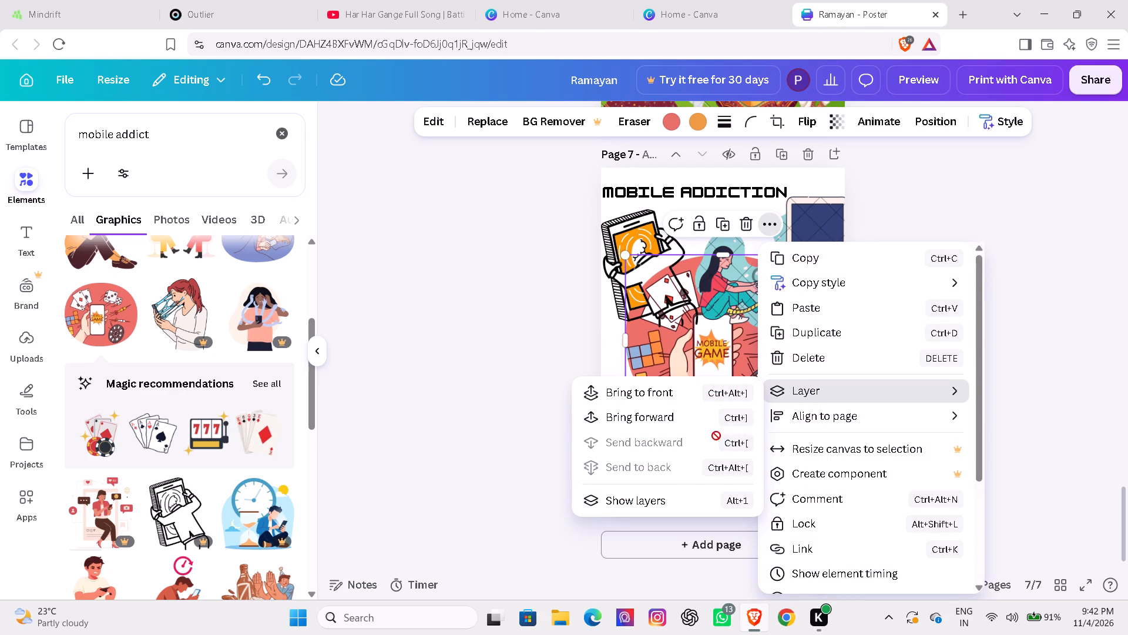
click(703, 361)
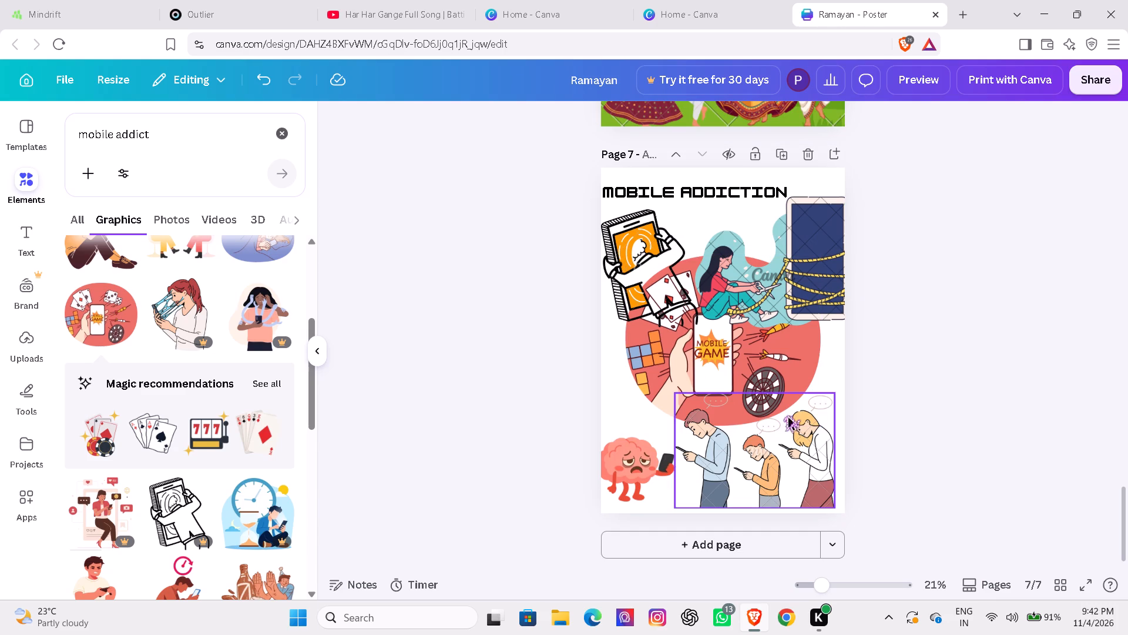
Move the graphic of three standing phone users down to the page's bottom edge.
drag(767, 397, 766, 390)
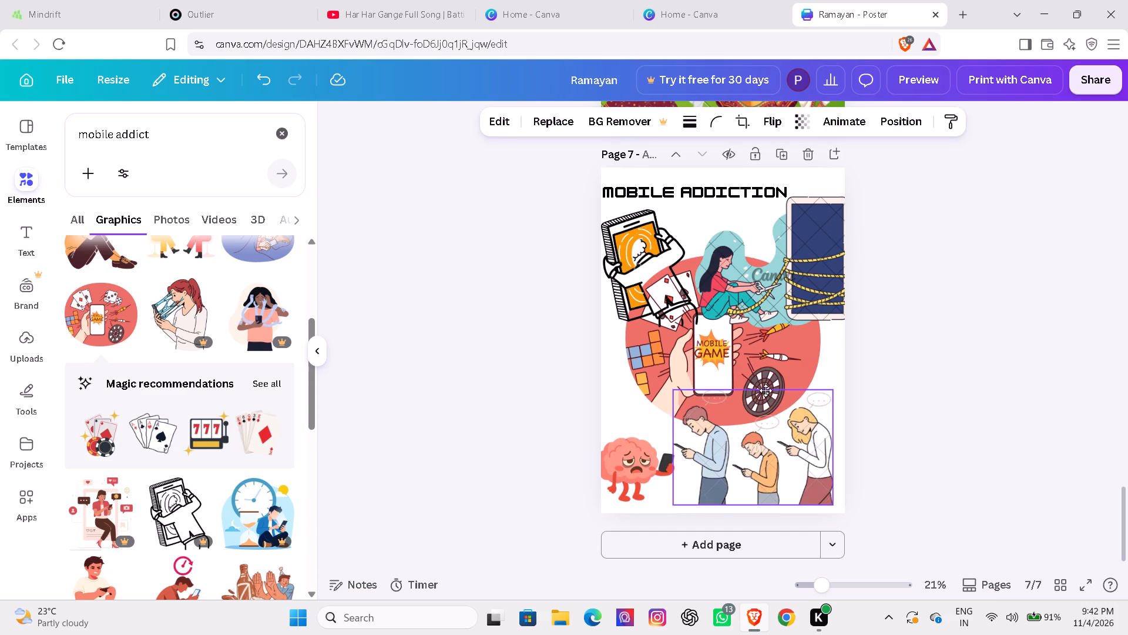
drag(766, 390, 765, 407)
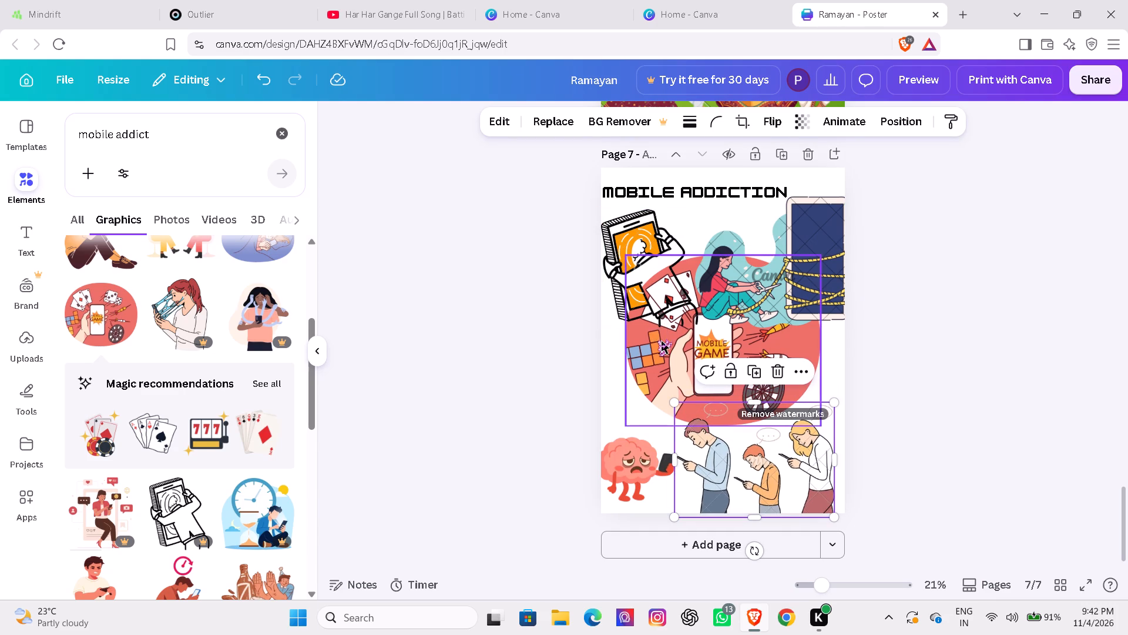
Move the red mobile game graphic below the upper illustrations, shrink it slightly, and centre it above the brain and standing phone users.
drag(662, 342, 654, 392)
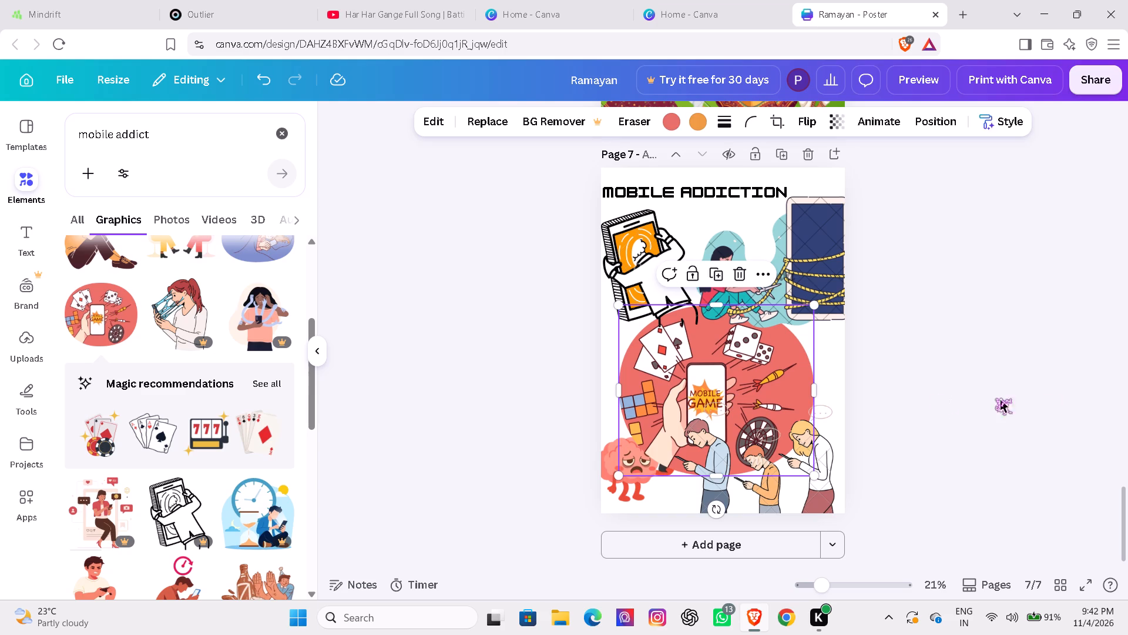
click(1051, 400)
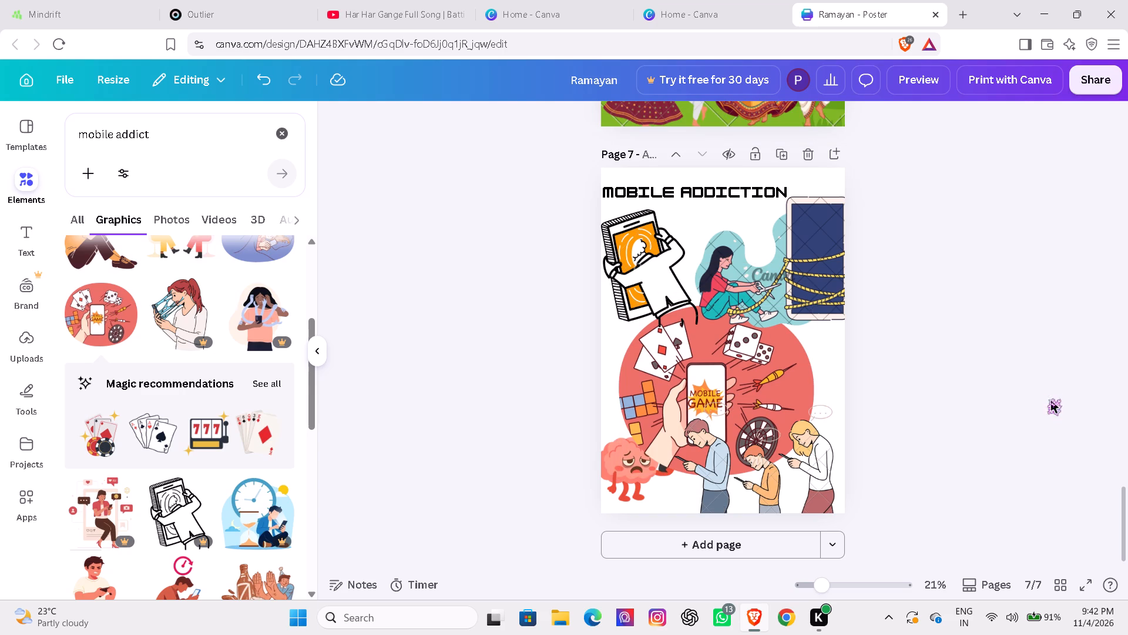
click(748, 382)
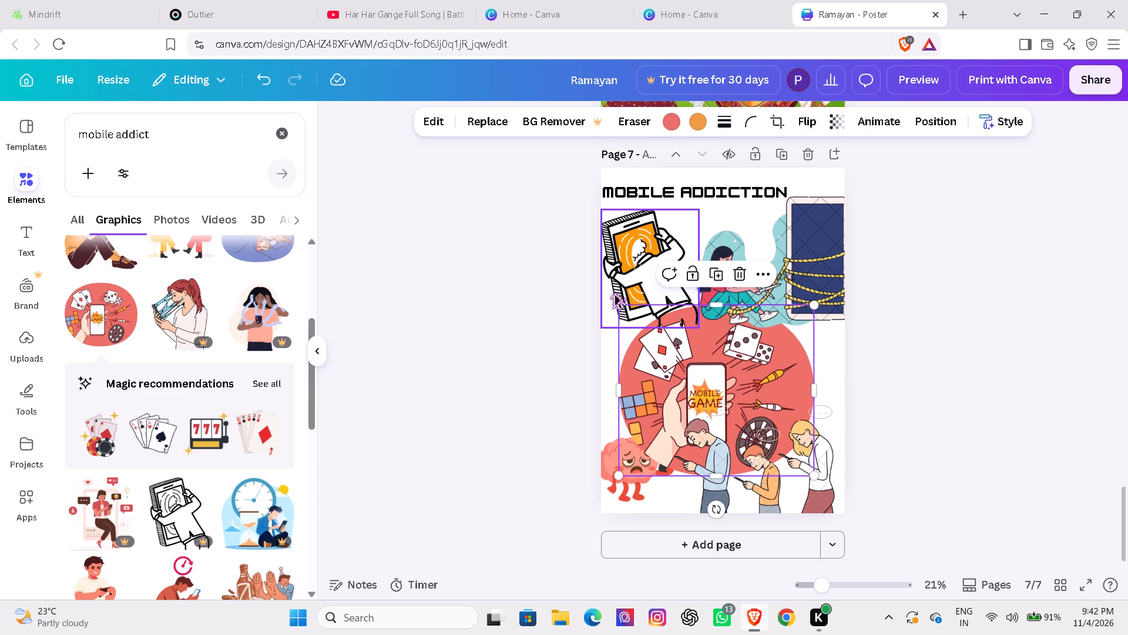
drag(616, 306, 640, 333)
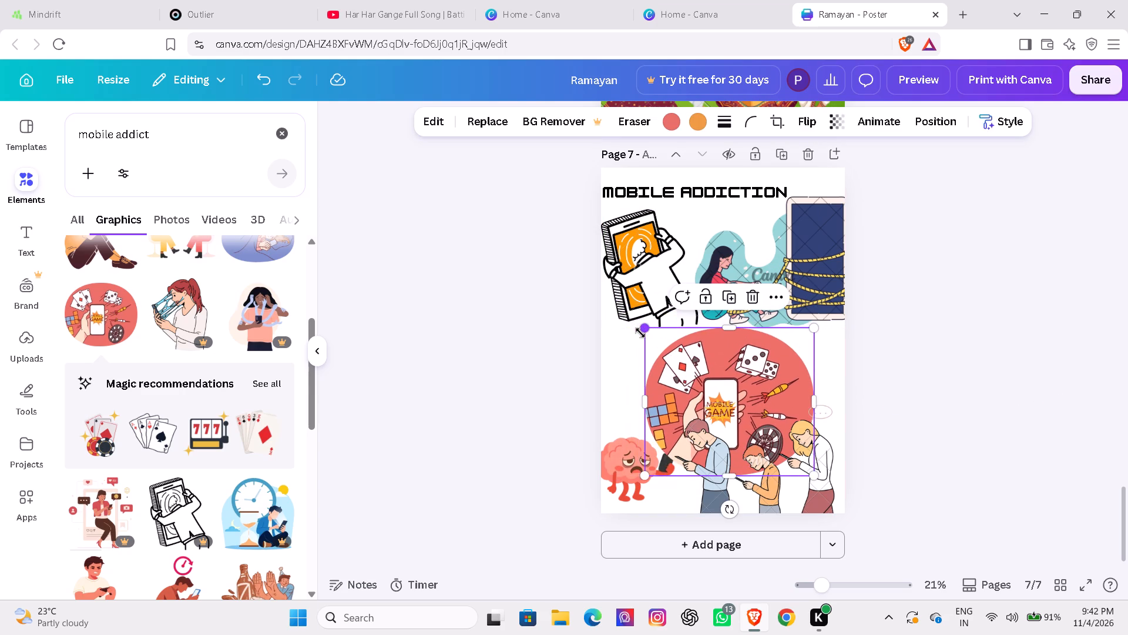
drag(744, 377, 729, 370)
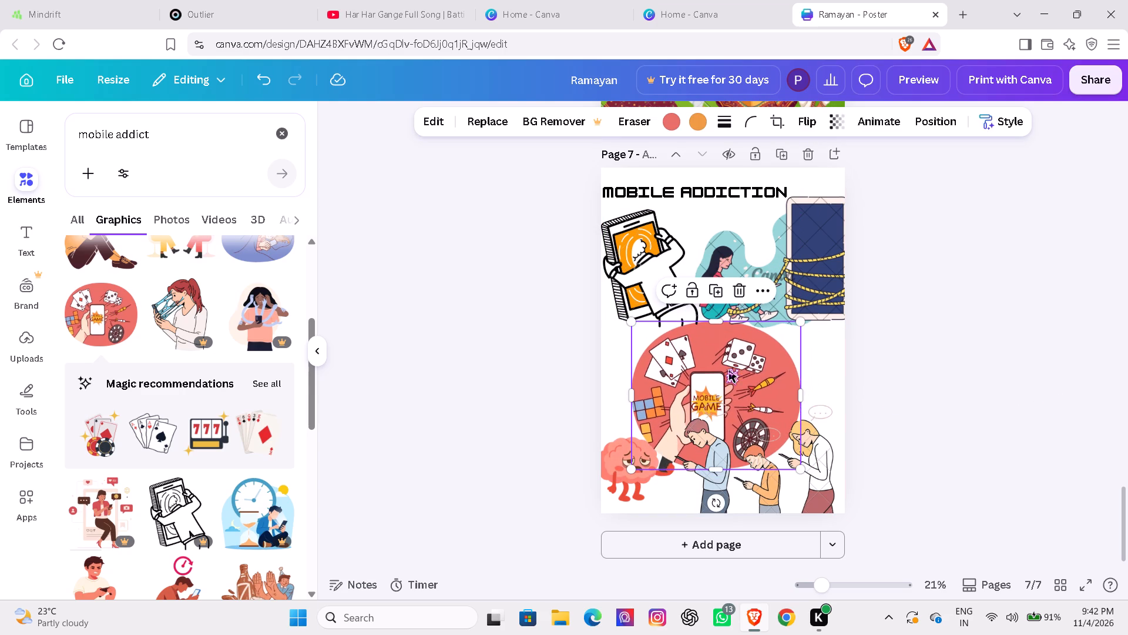
click(1062, 352)
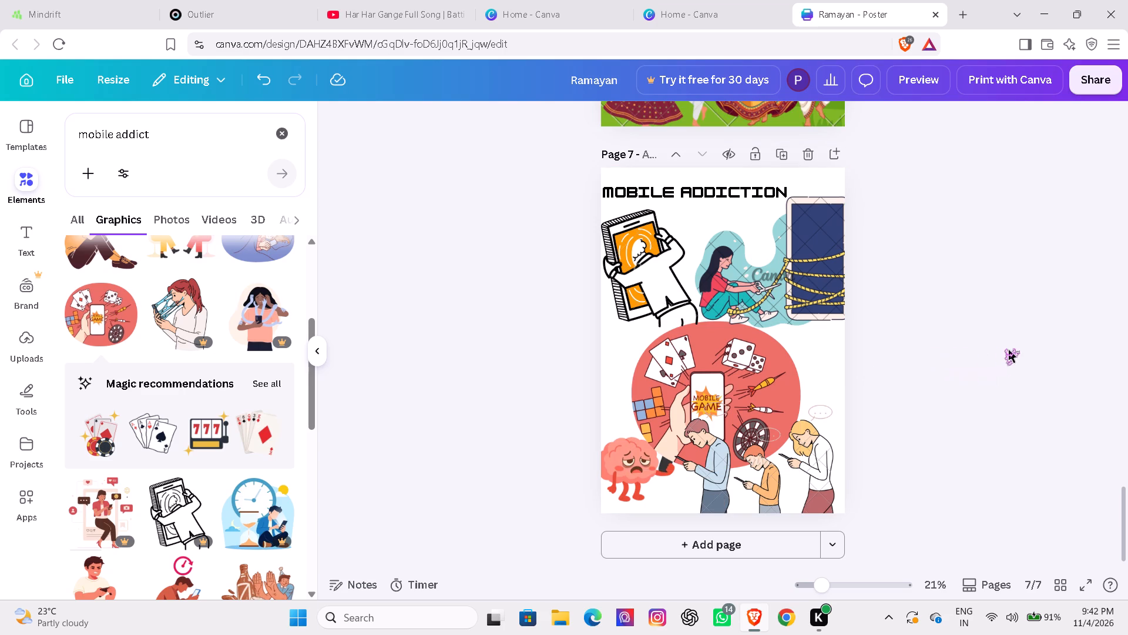
click(1094, 449)
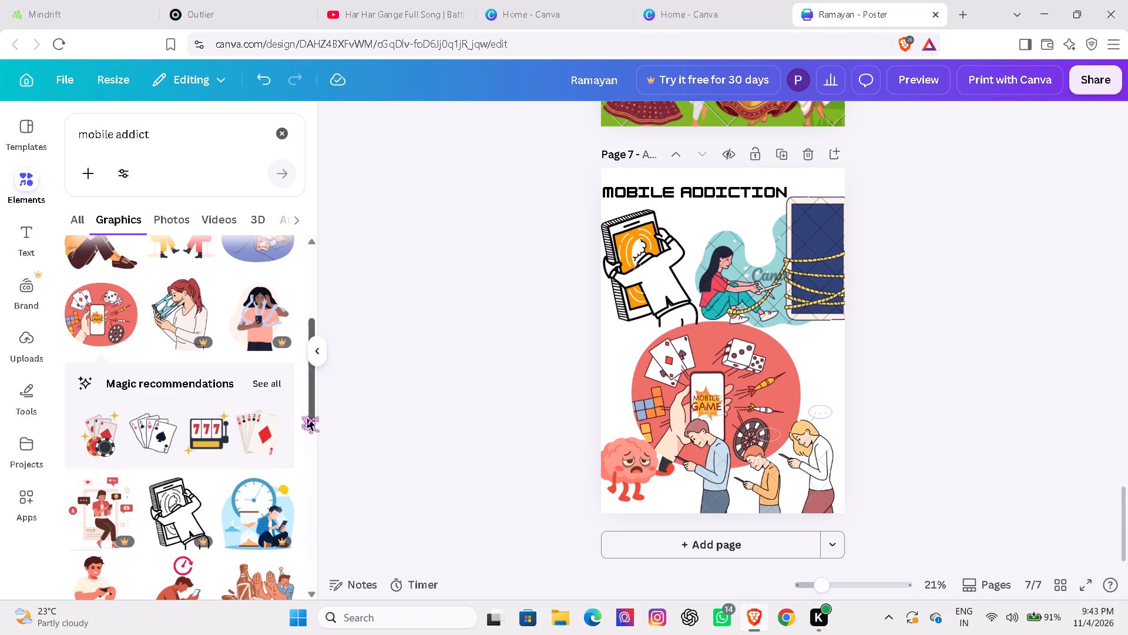
Browse further through the "mobile addict" graphics for another poster illustration.
drag(310, 417, 314, 484)
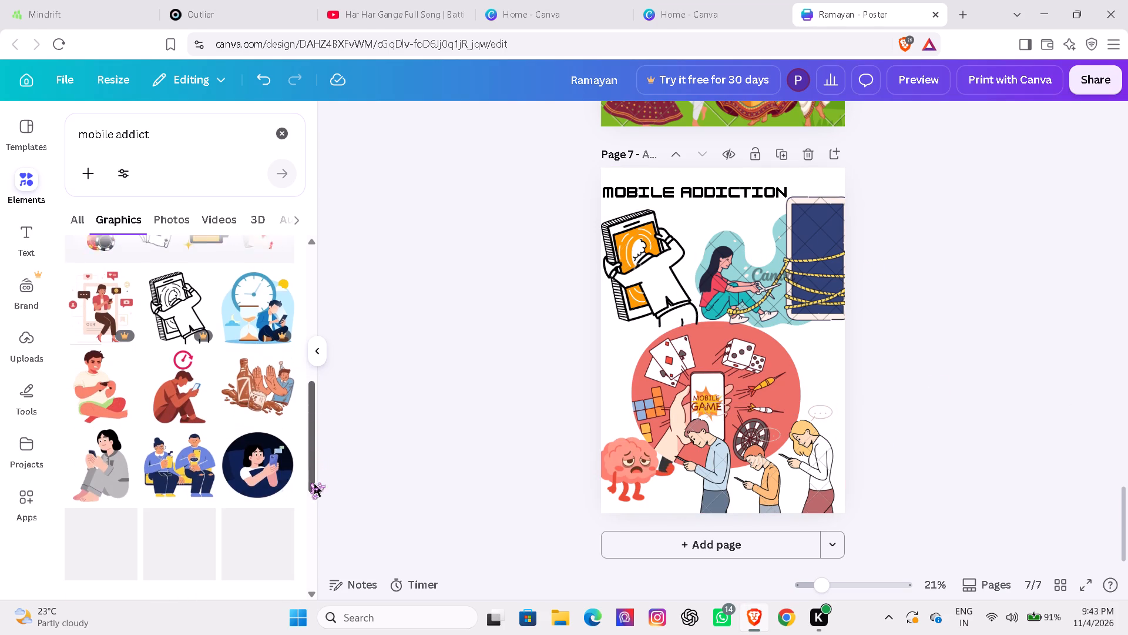
drag(314, 484, 314, 486)
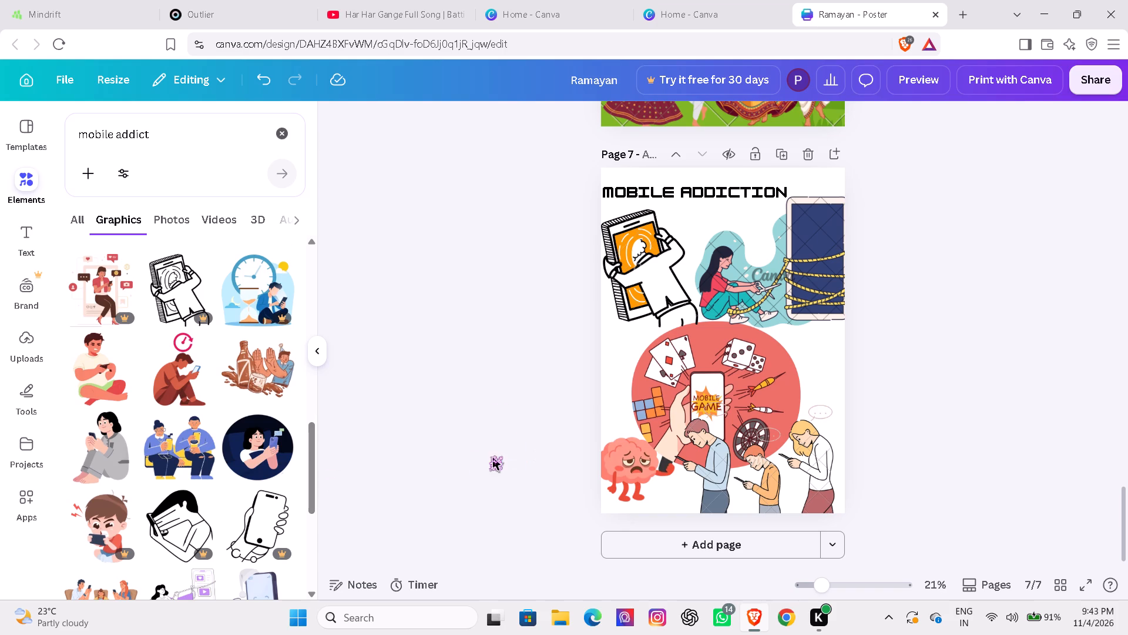
Add the black-and-white line drawing of a figure with a phone, shrink it, and place it below the rope-bound phone, beside the mobile game graphic.
click(185, 516)
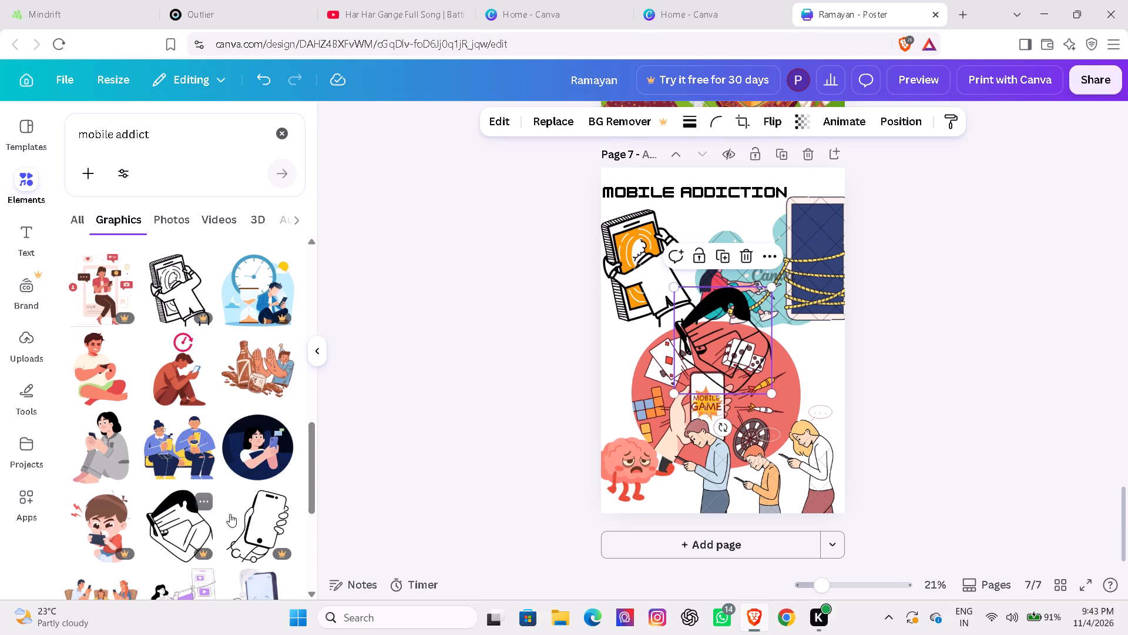
click(695, 361)
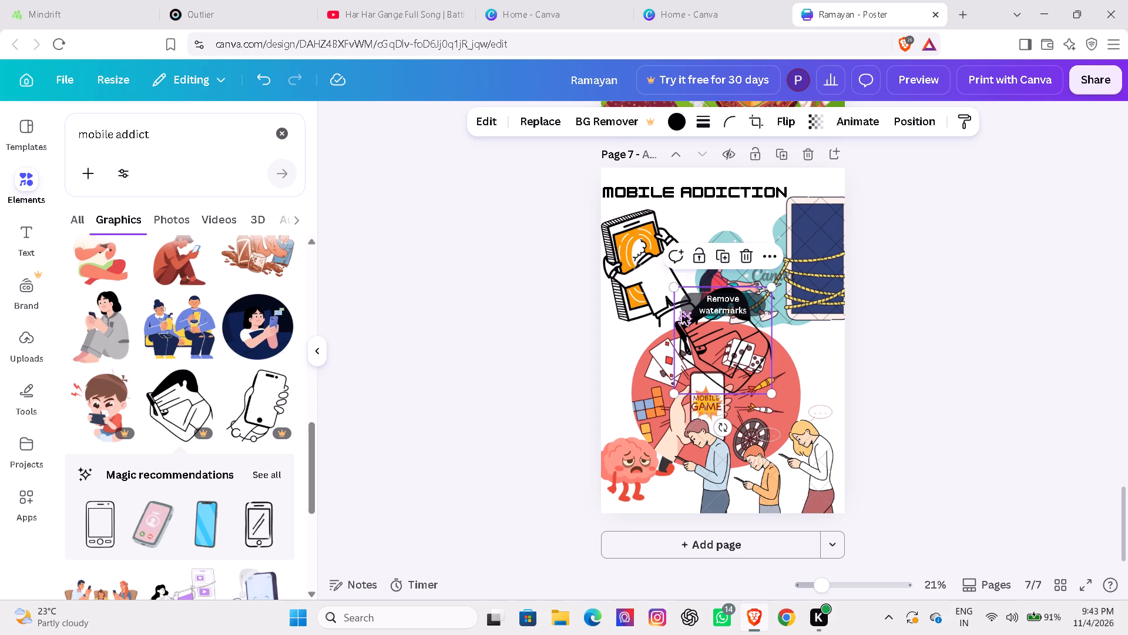
drag(674, 289, 727, 350)
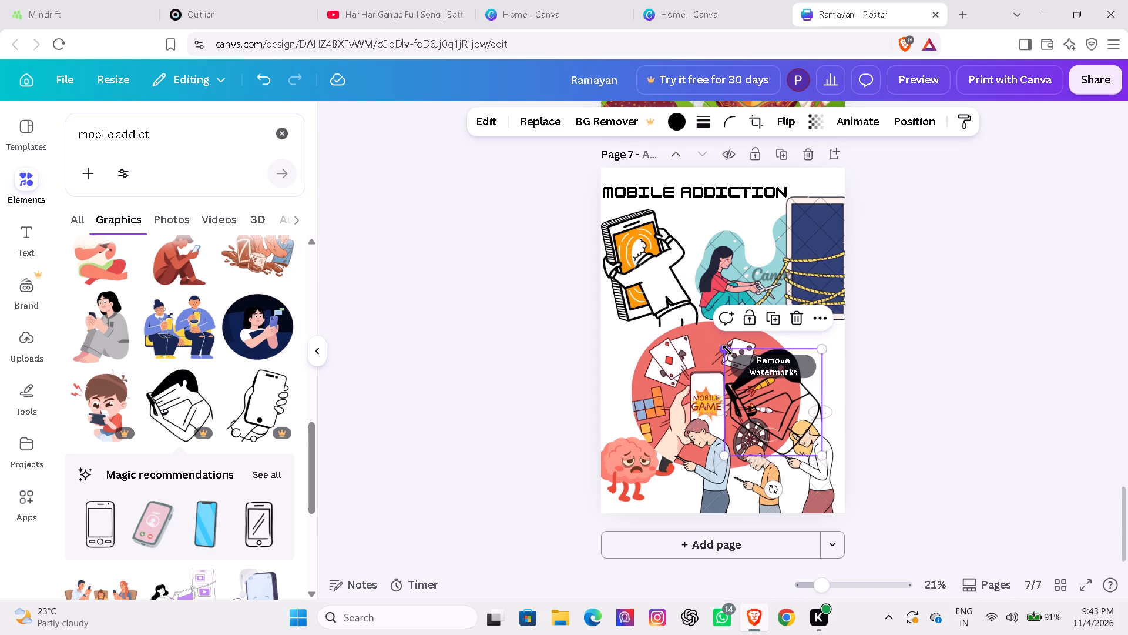
drag(724, 352, 748, 379)
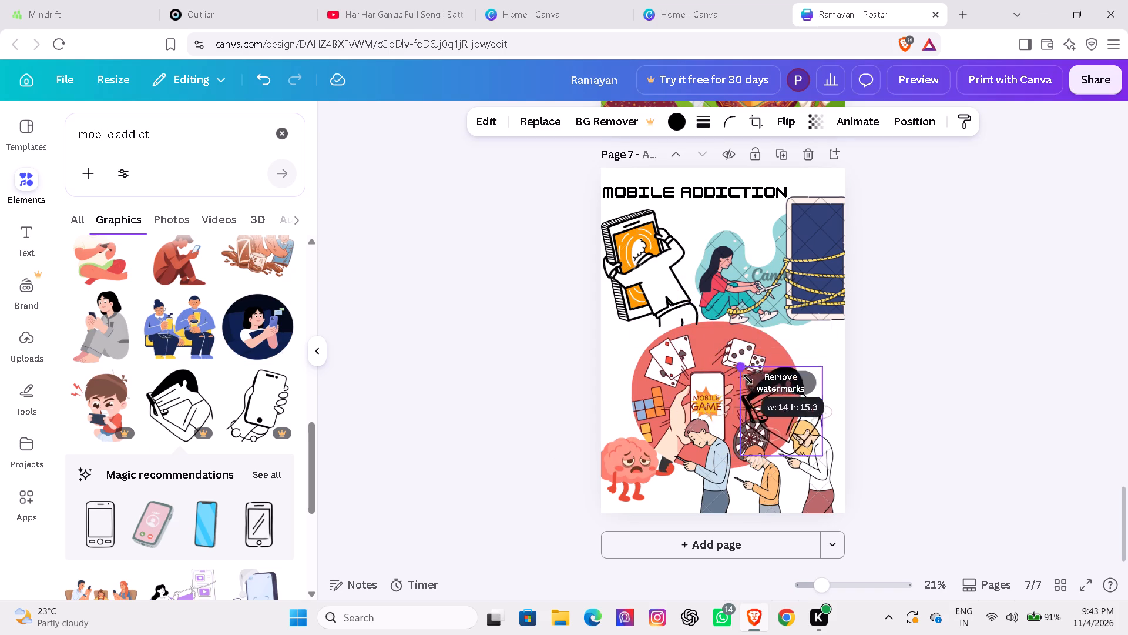
drag(748, 379, 772, 419)
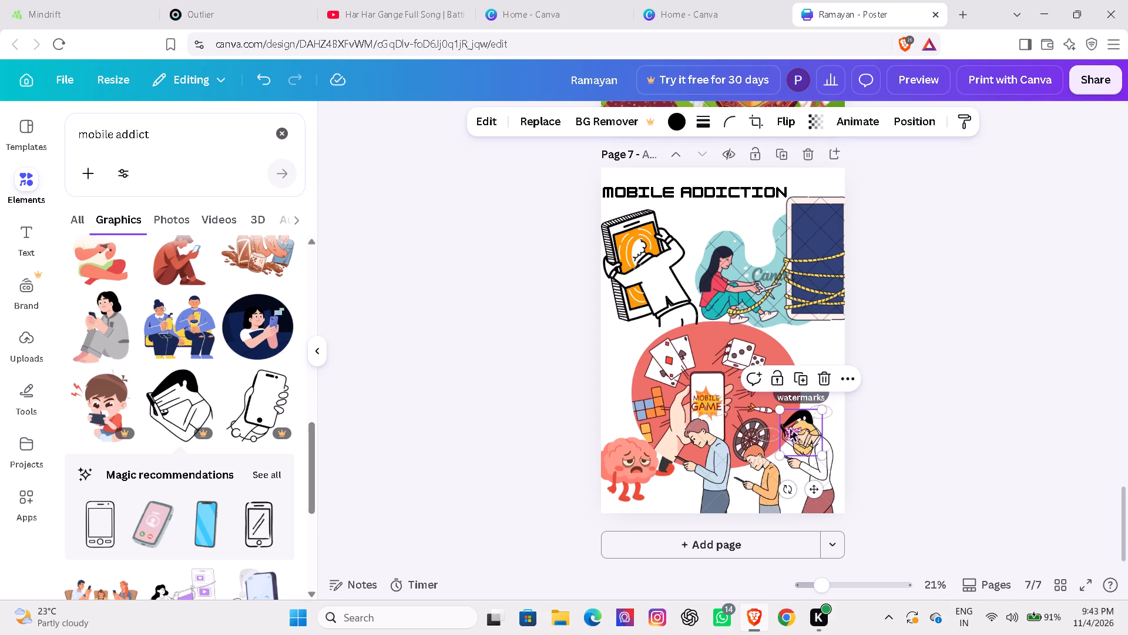
drag(800, 433, 813, 358)
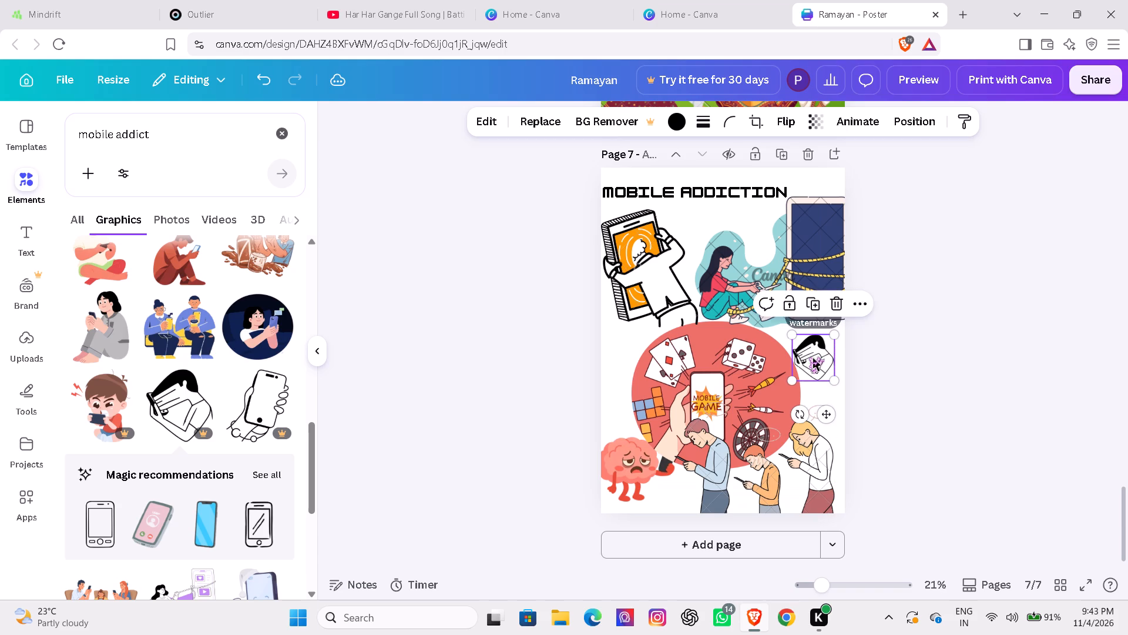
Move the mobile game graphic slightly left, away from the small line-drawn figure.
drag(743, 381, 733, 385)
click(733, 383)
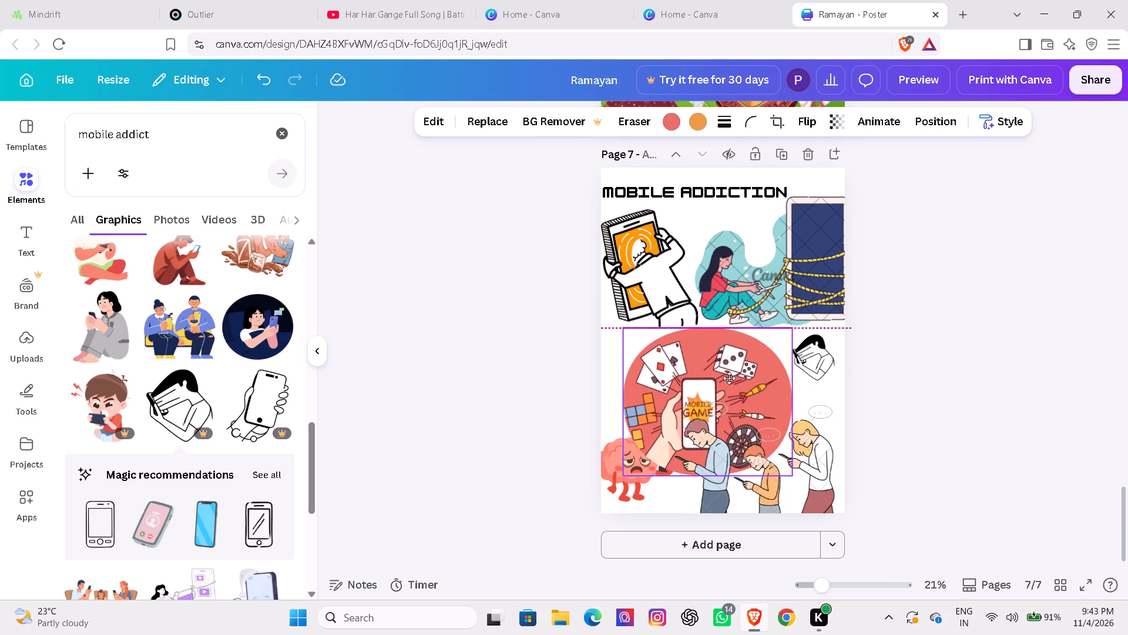
Bring the brain graphic one layer forward, over the mobile game graphic.
click(636, 486)
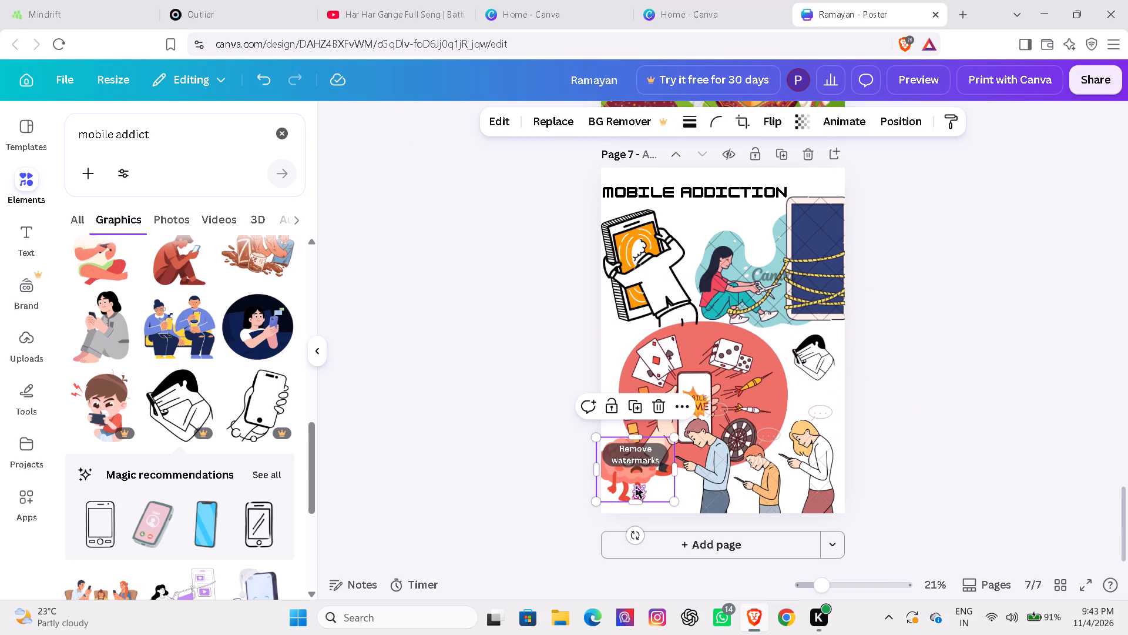
click(687, 409)
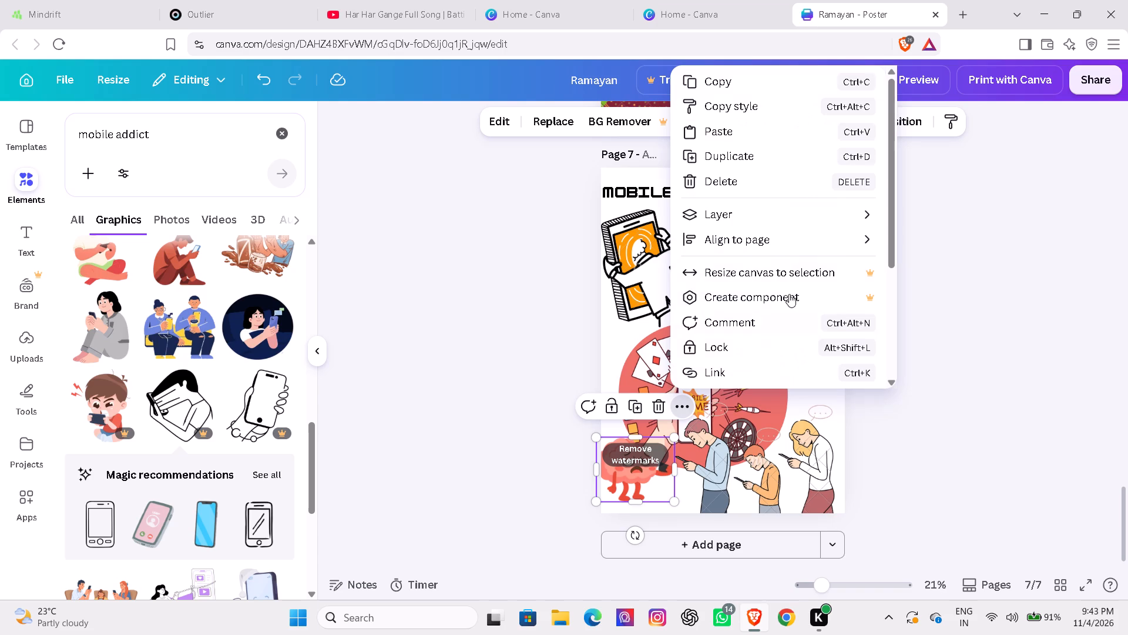
click(769, 212)
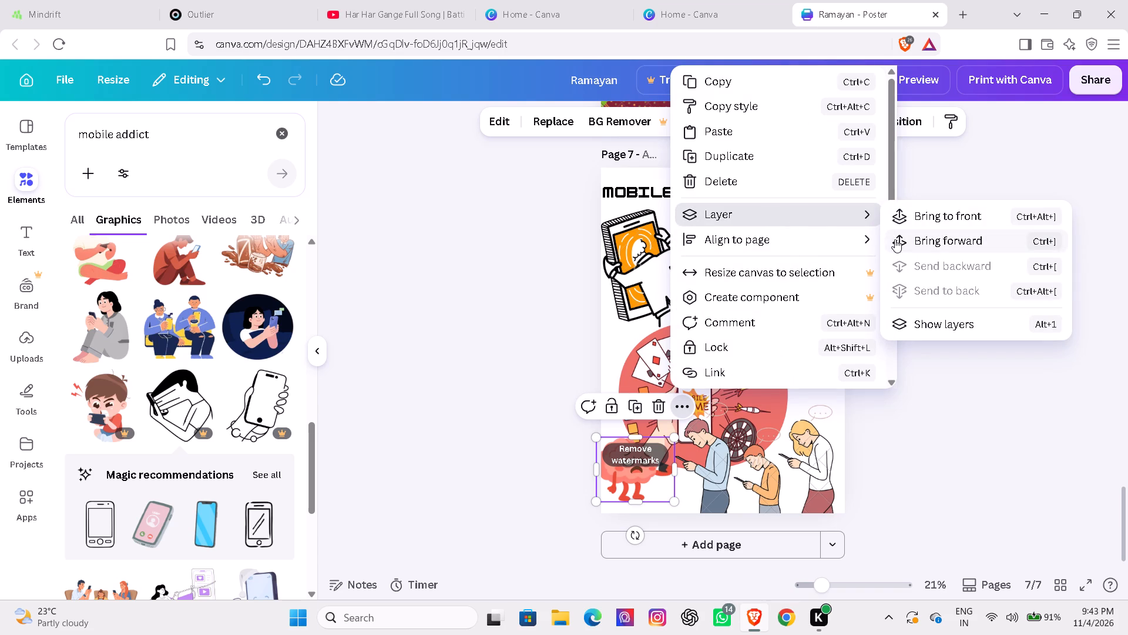
click(895, 239)
click(1001, 444)
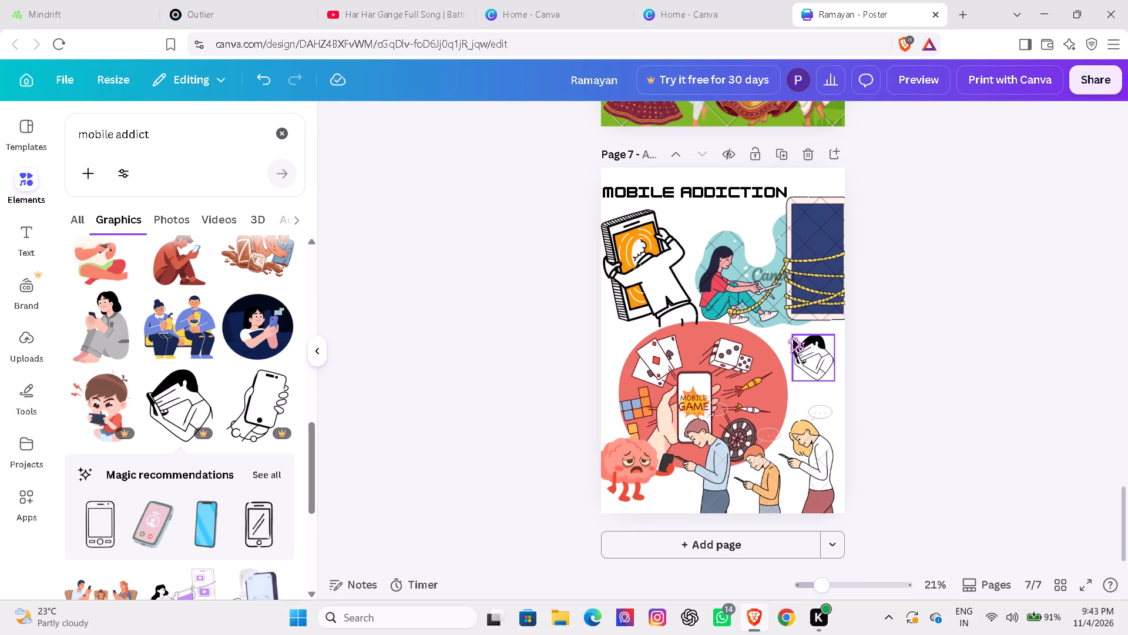
Enlarge the small line-drawn figure slightly and reposition it near the page's right edge, above the standing woman.
drag(794, 342, 797, 358)
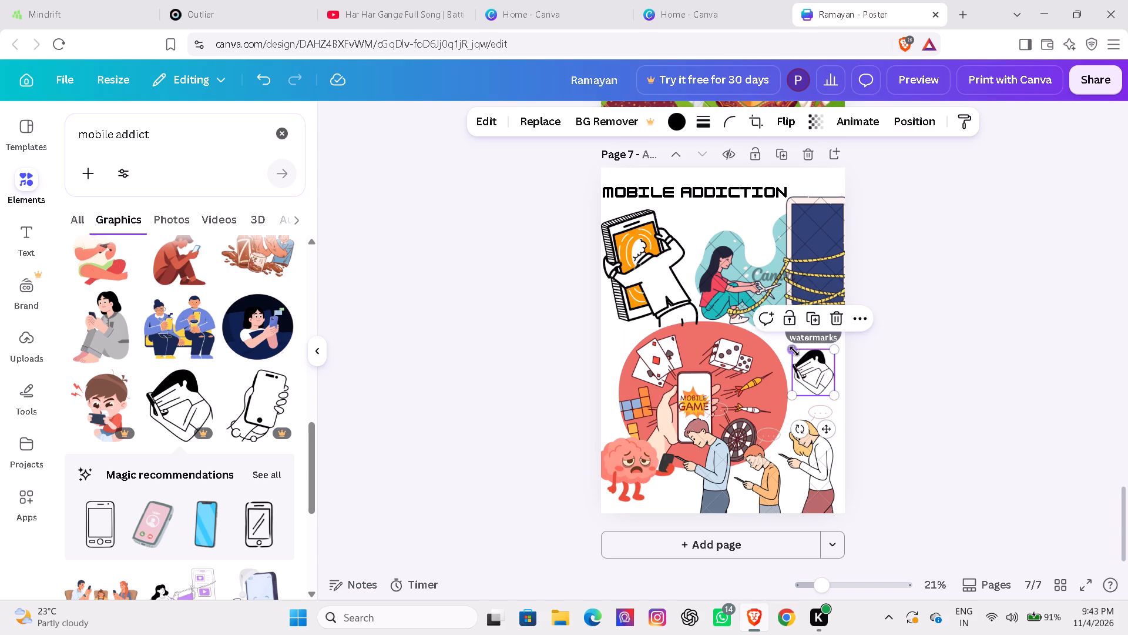
drag(794, 351, 784, 346)
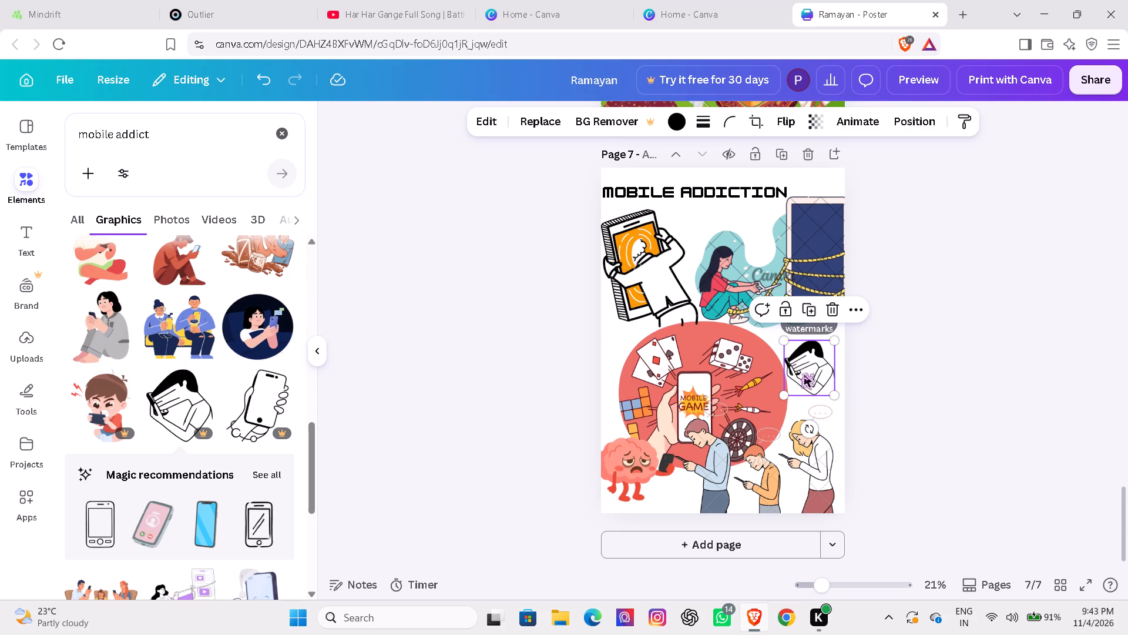
click(806, 369)
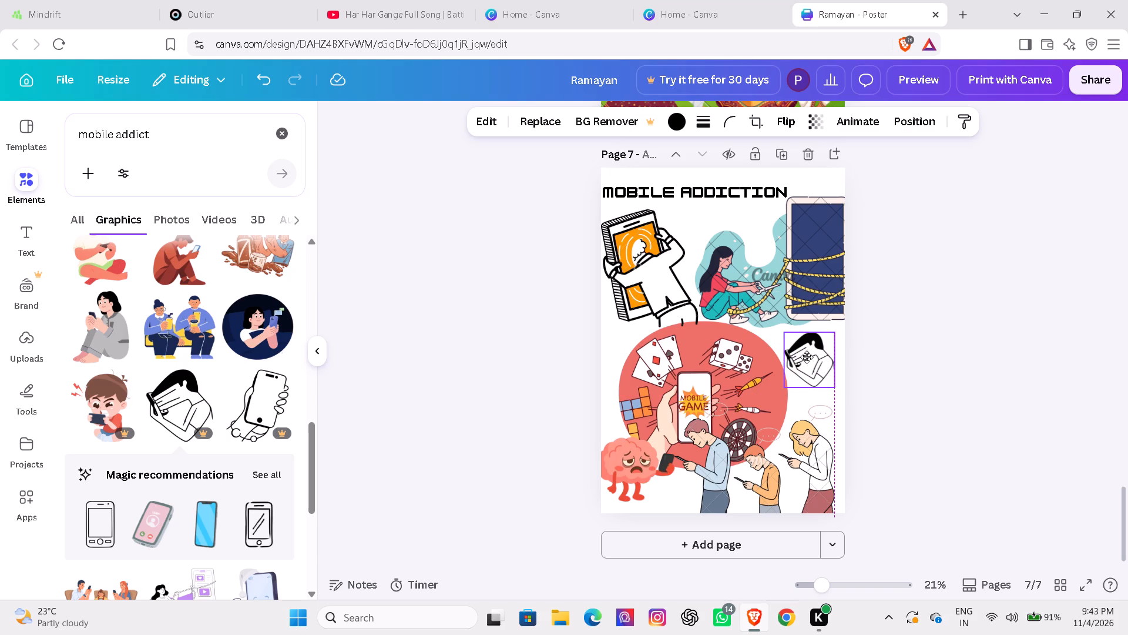
click(895, 377)
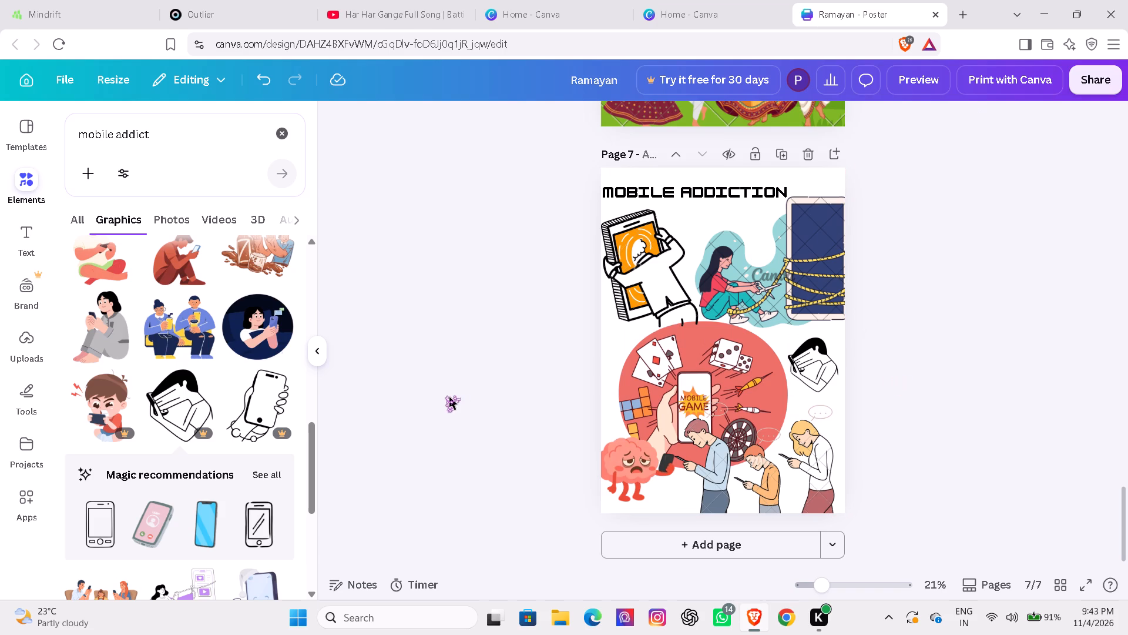
Add the black-and-white hand-and-phone line graphic and place it near the page's left edge, below the orange phone-and-figure graphic.
drag(311, 444, 315, 483)
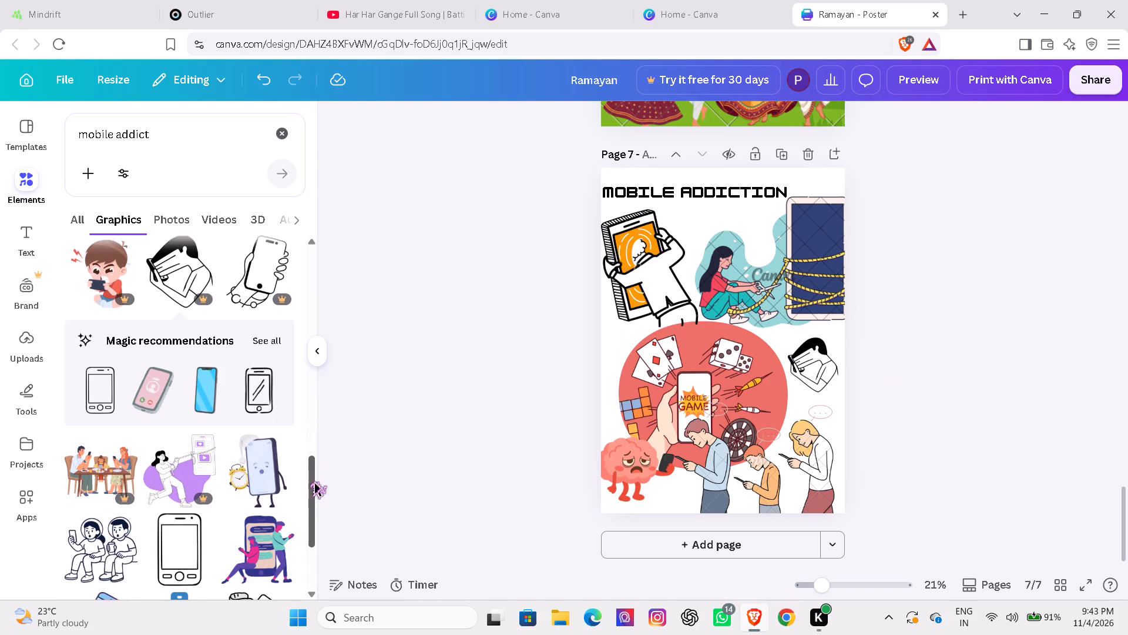
drag(315, 483, 317, 498)
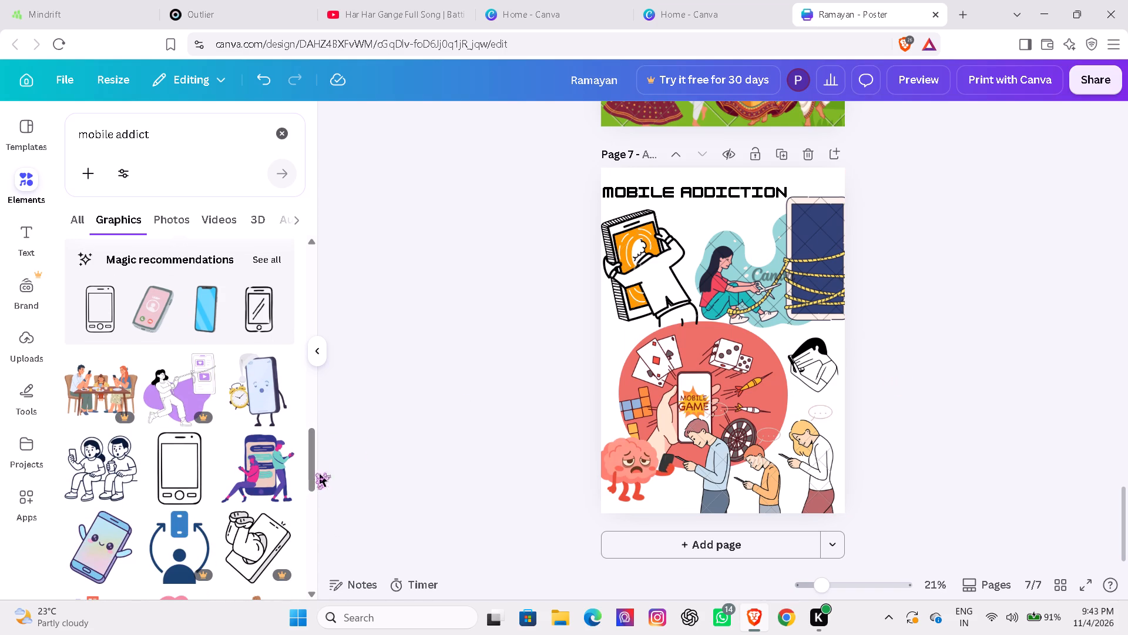
click(267, 553)
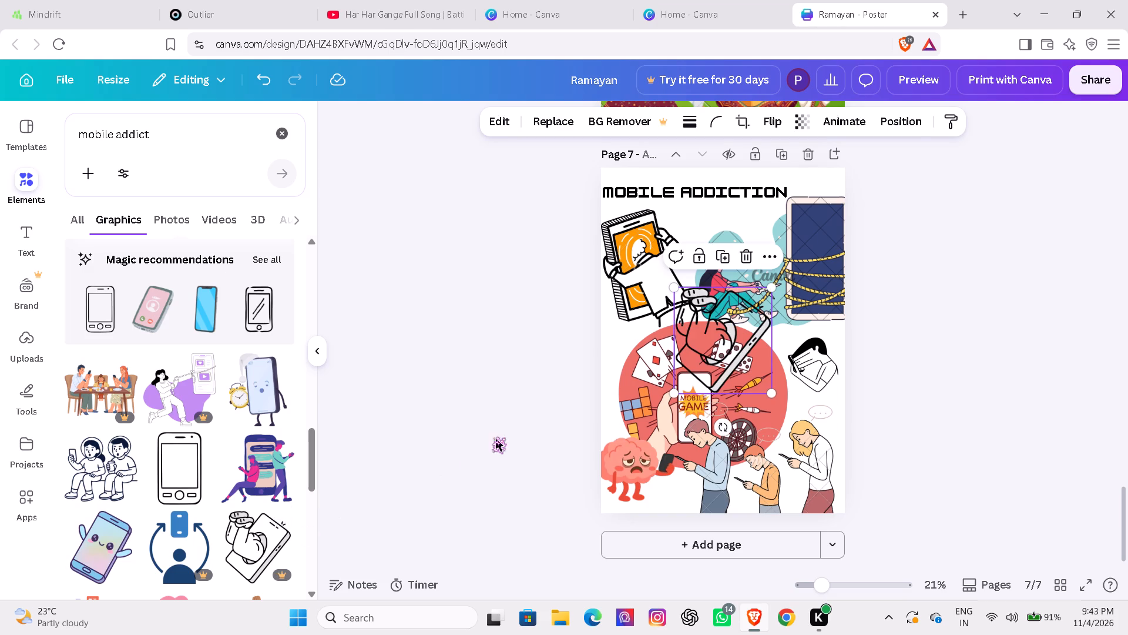
drag(721, 350, 651, 357)
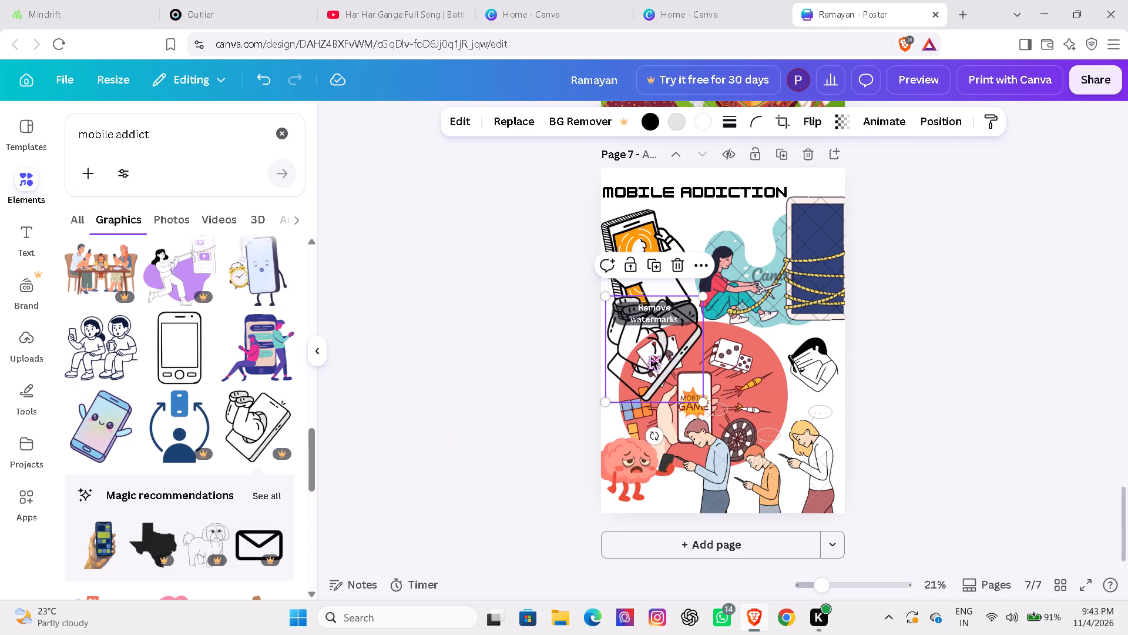
Shrink the mobile game graphic and move it down and right, behind the three standing phone users and clear of the brain's body.
click(727, 377)
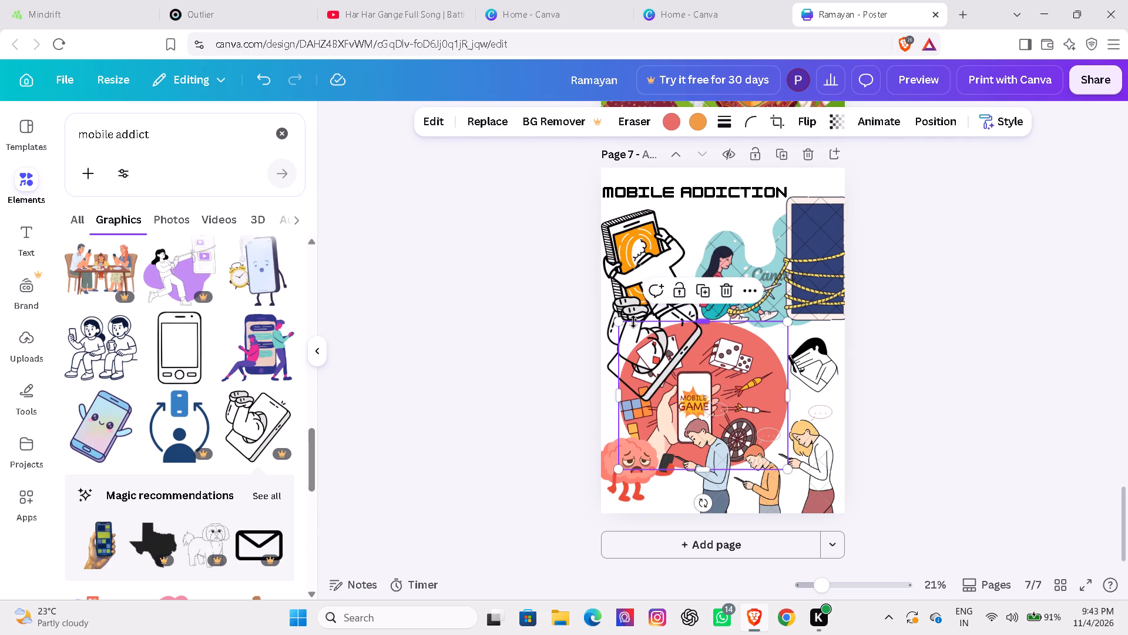
drag(616, 323, 624, 333)
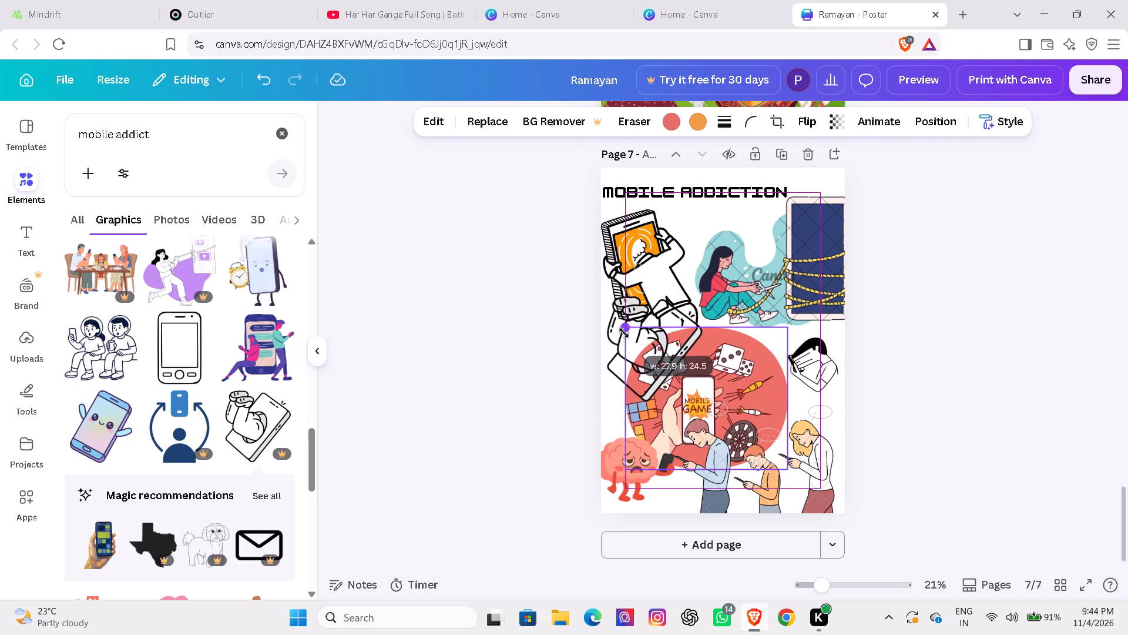
drag(624, 333, 630, 342)
drag(723, 393, 731, 403)
drag(660, 360, 650, 370)
click(650, 370)
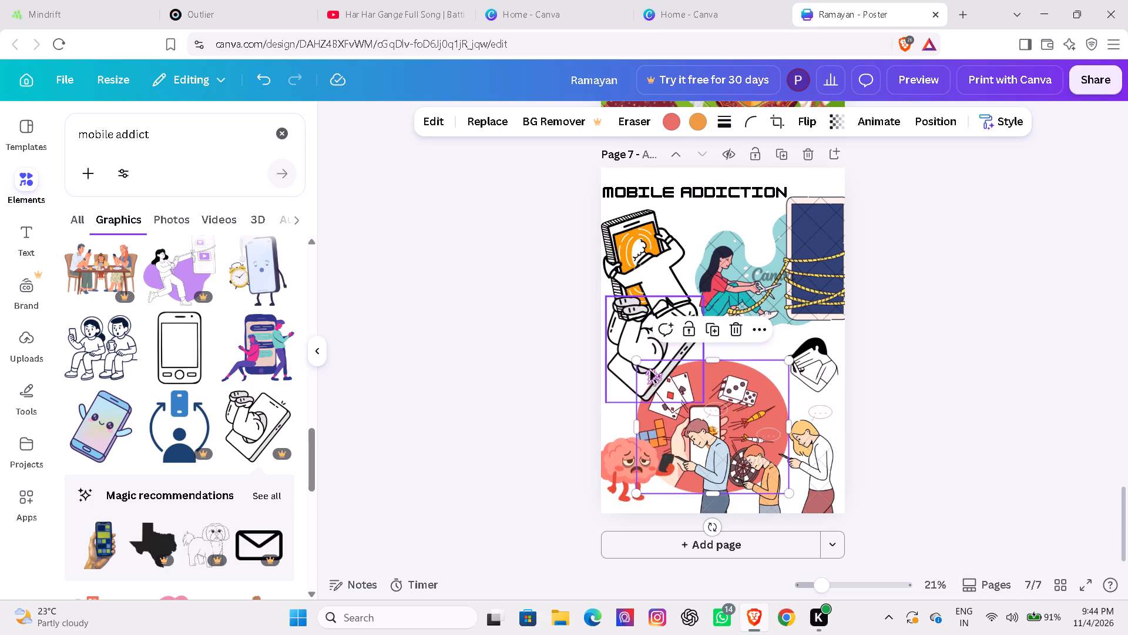
drag(723, 390, 735, 387)
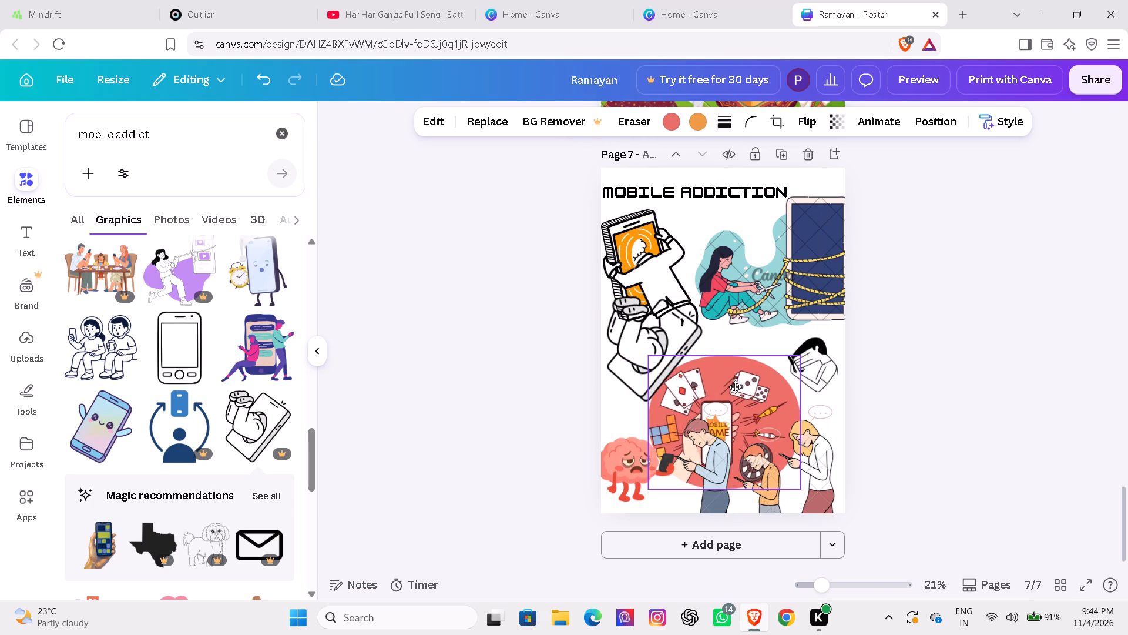
drag(735, 387, 734, 386)
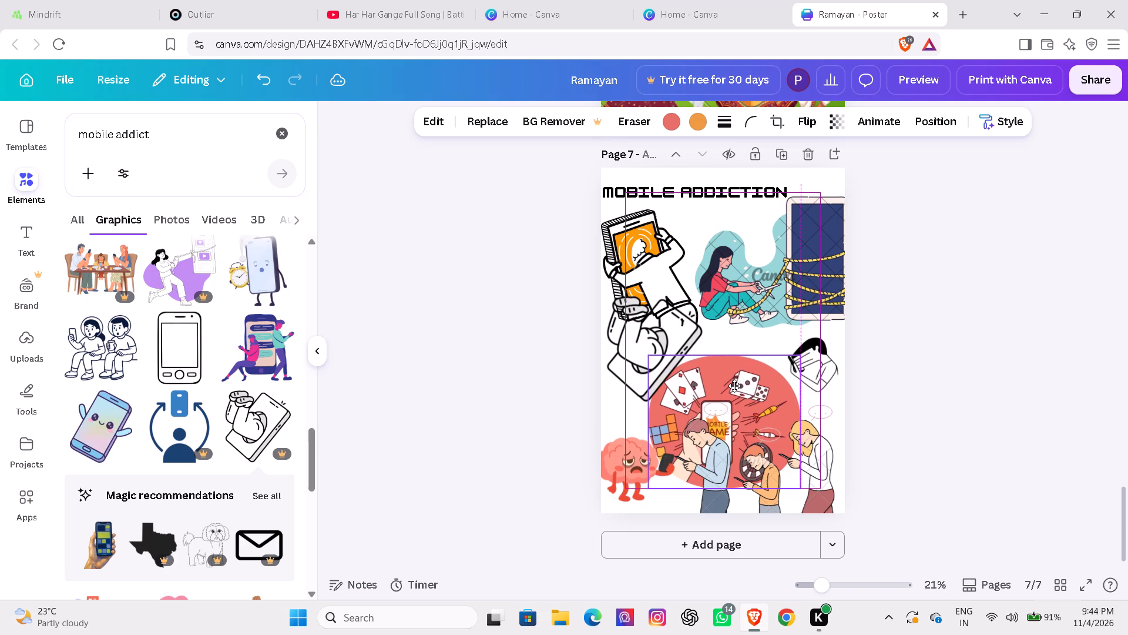
drag(734, 386, 738, 381)
click(877, 376)
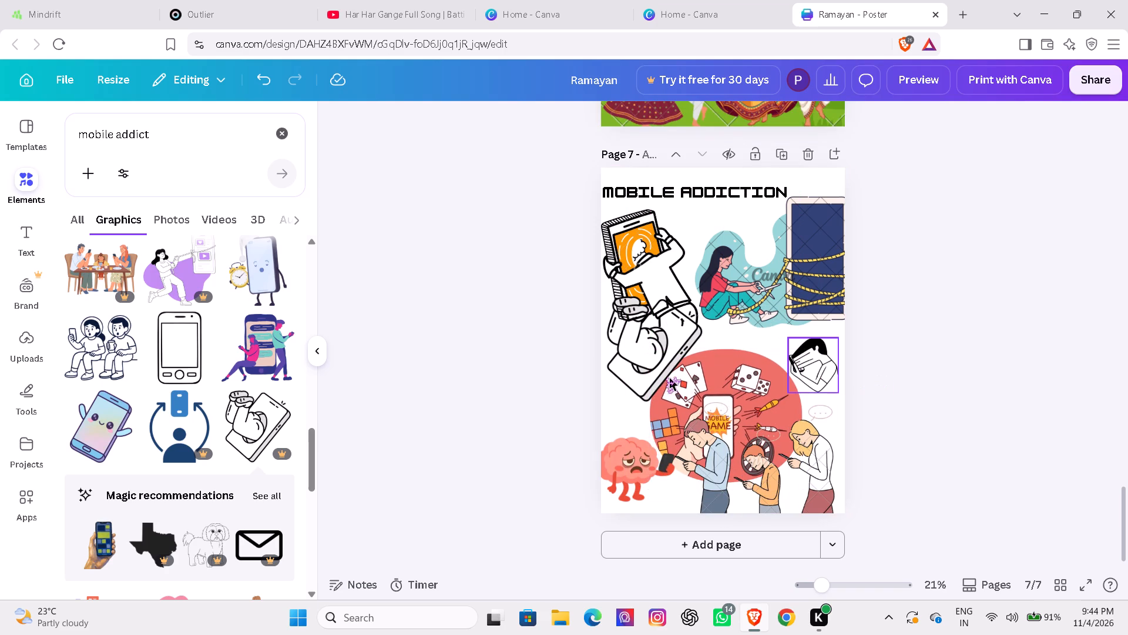
Shrink the black-and-white hand-and-phone line graphic and fit it at the page's left edge, below the orange phone figure and above the brain.
drag(669, 378, 663, 386)
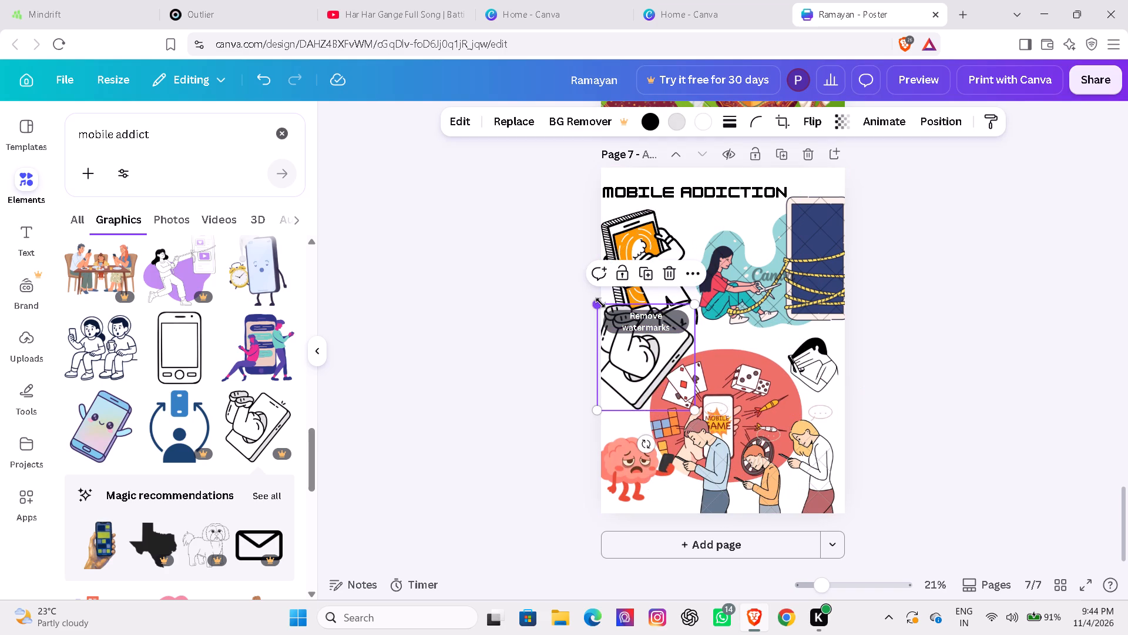
drag(600, 305, 605, 336)
drag(646, 364, 635, 365)
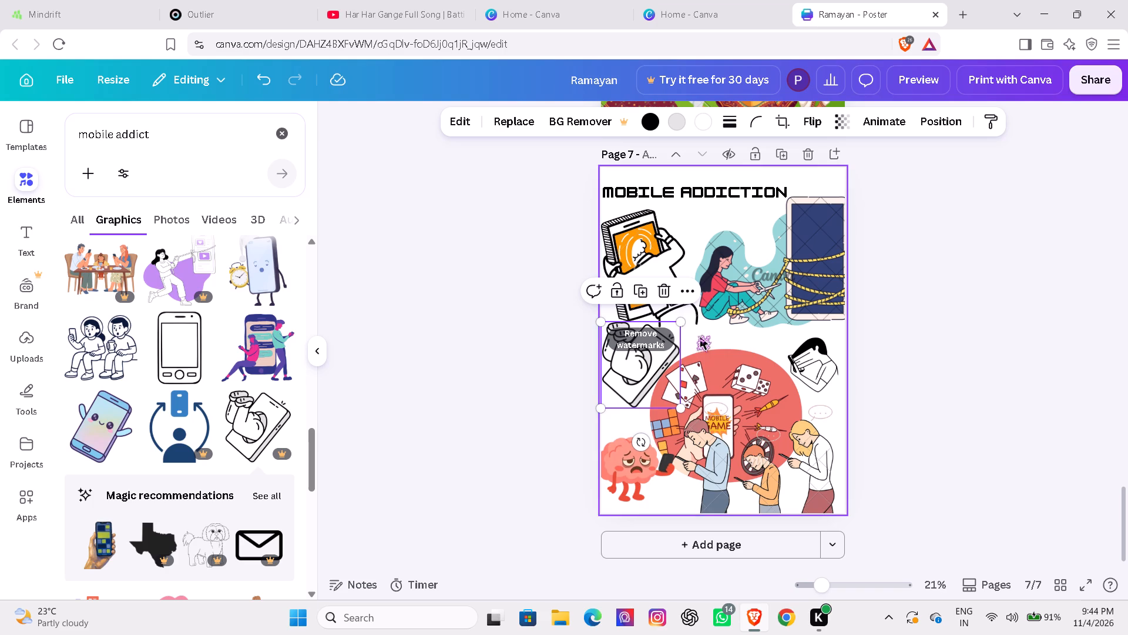
drag(680, 323, 674, 336)
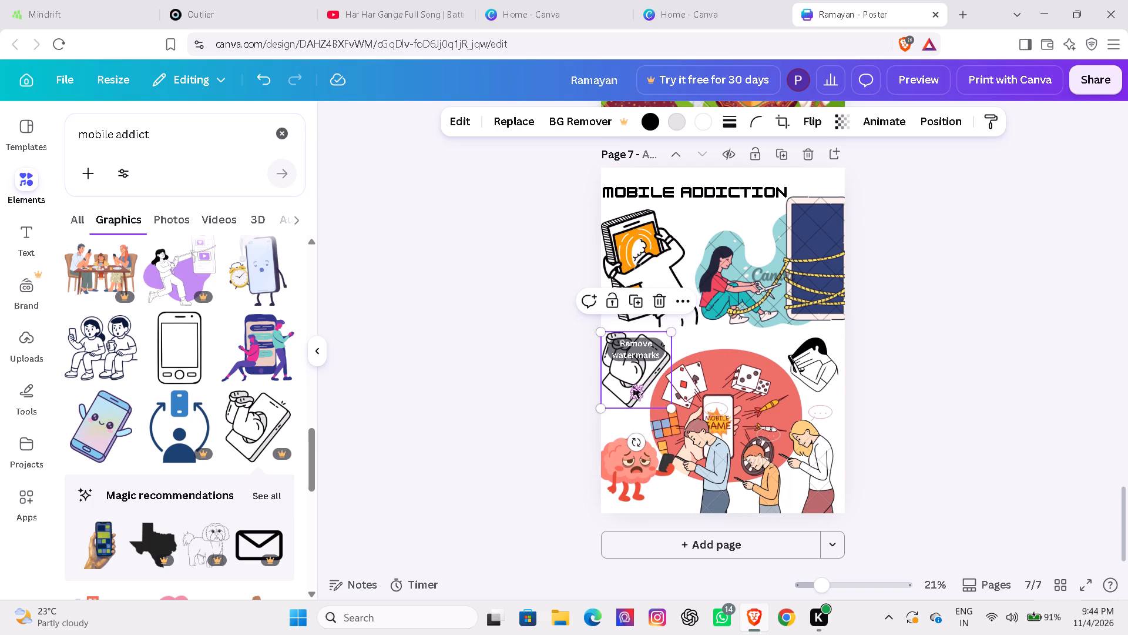
click(631, 382)
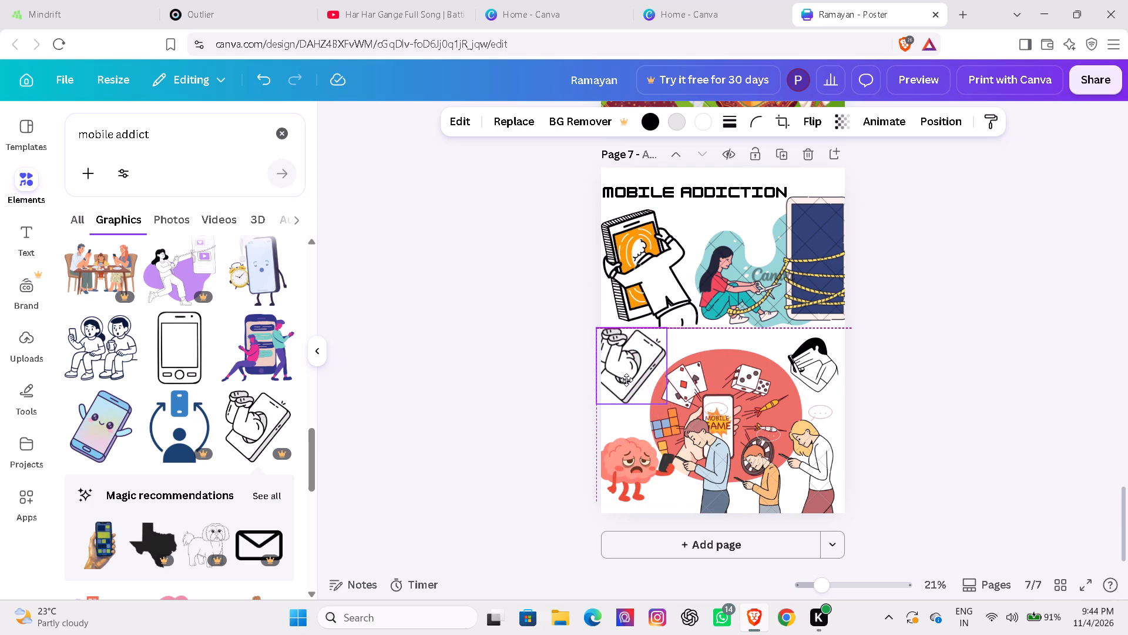
click(903, 410)
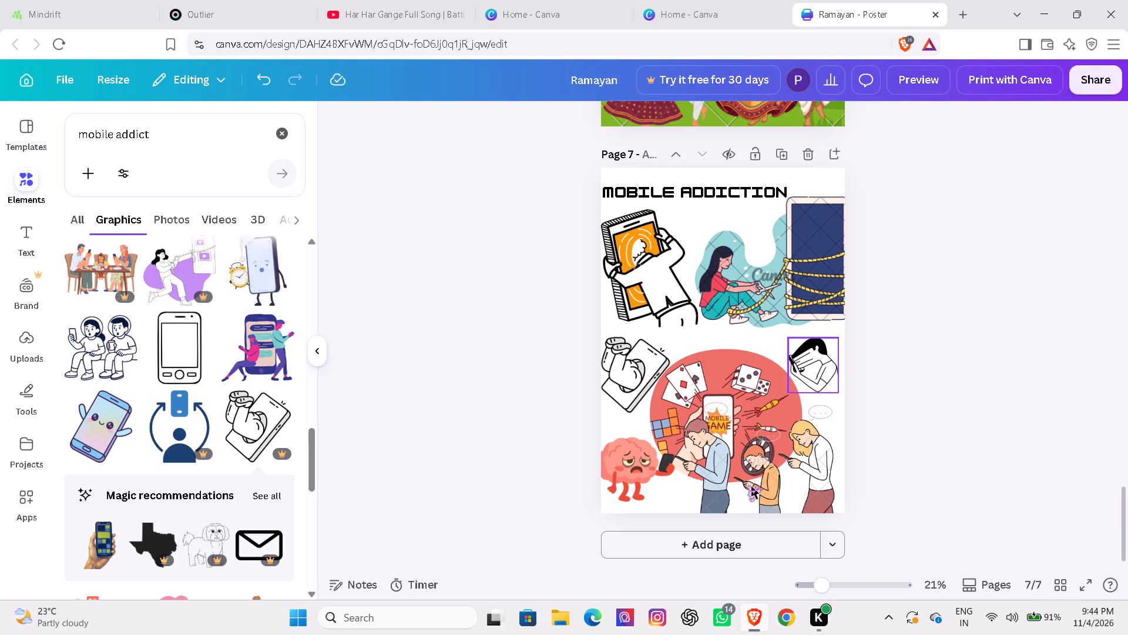
Add a new blank page after the mobile addiction poster on page 7.
click(743, 553)
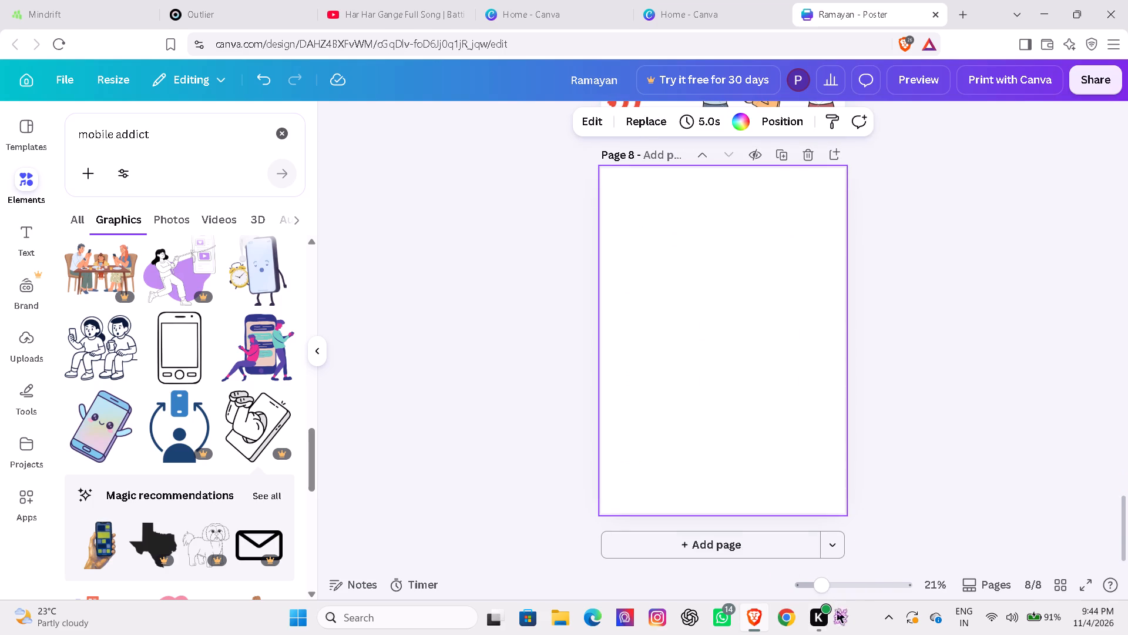